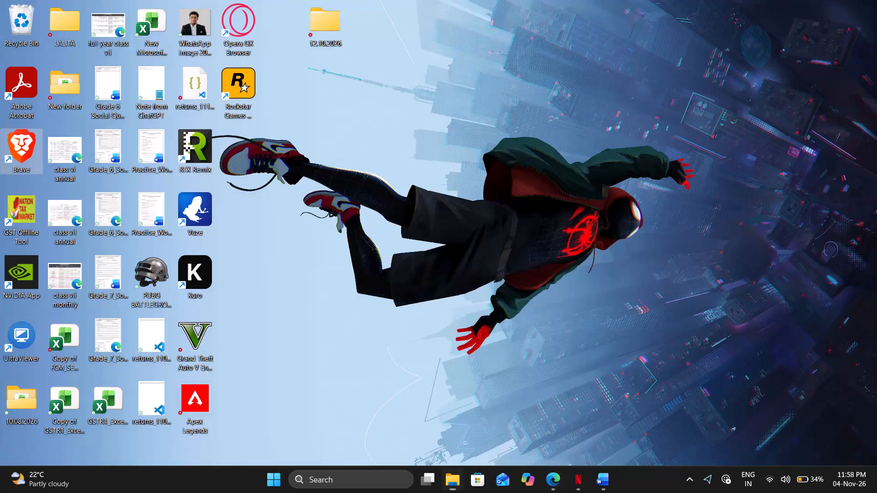
Switch to Microsoft Edge and close the Mlc Status page, the PDF and the MLC application acknowledgment page.
click(553, 488)
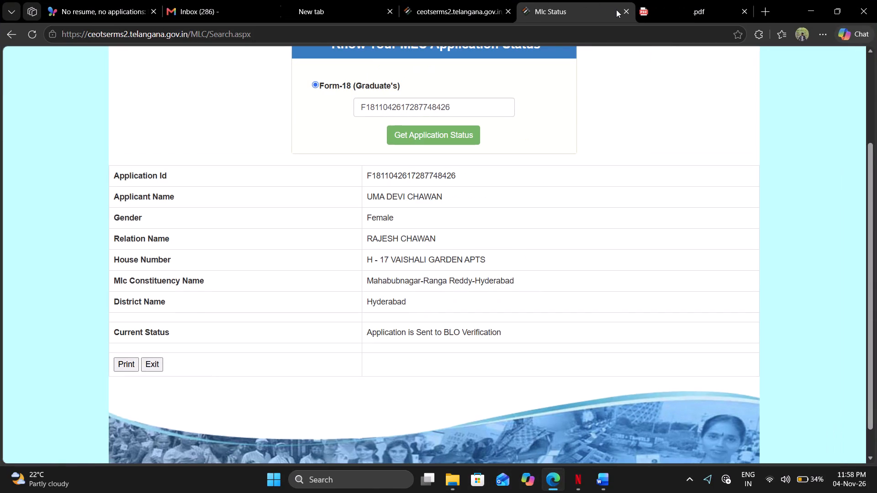
click(630, 10)
click(630, 10)
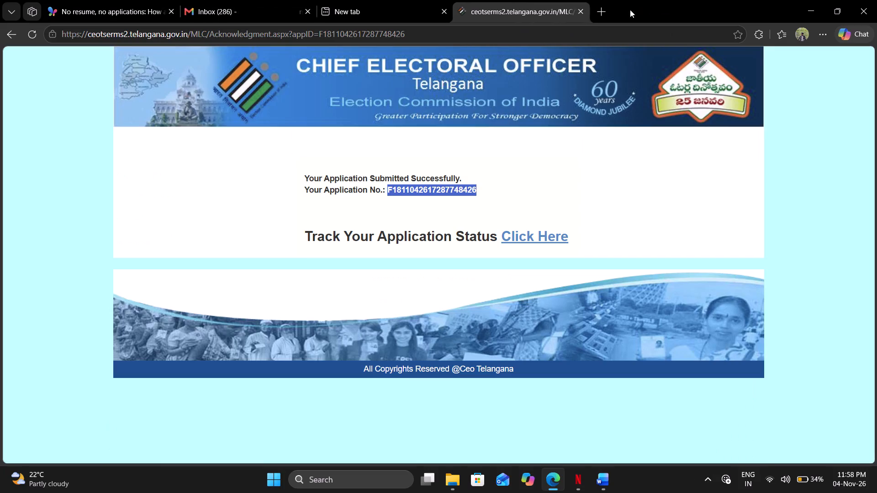
click(579, 10)
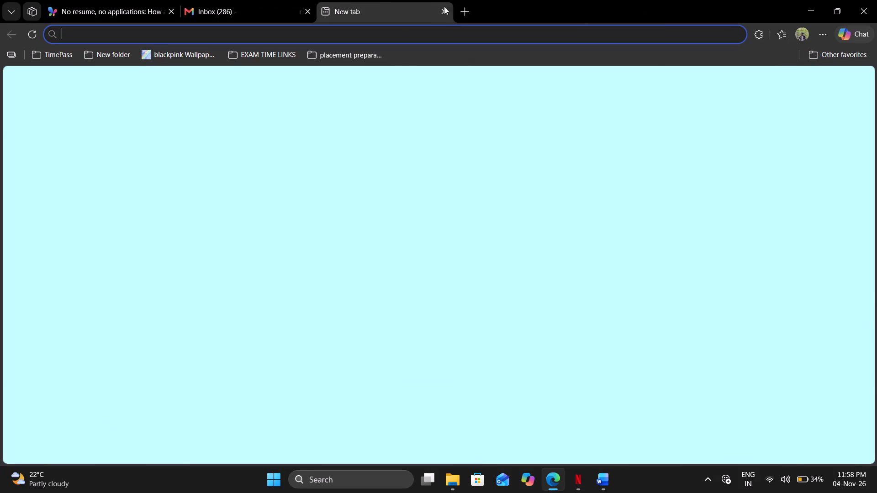
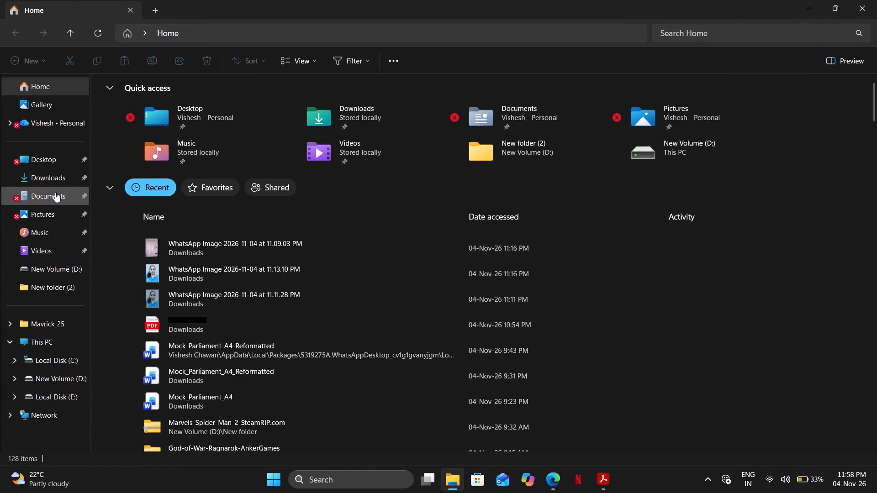
Open the Word document Mock_Parliament_A4_Reformatted from the Downloads folder and maximise its window.
scroll(229, 346, down, 1)
click(256, 273)
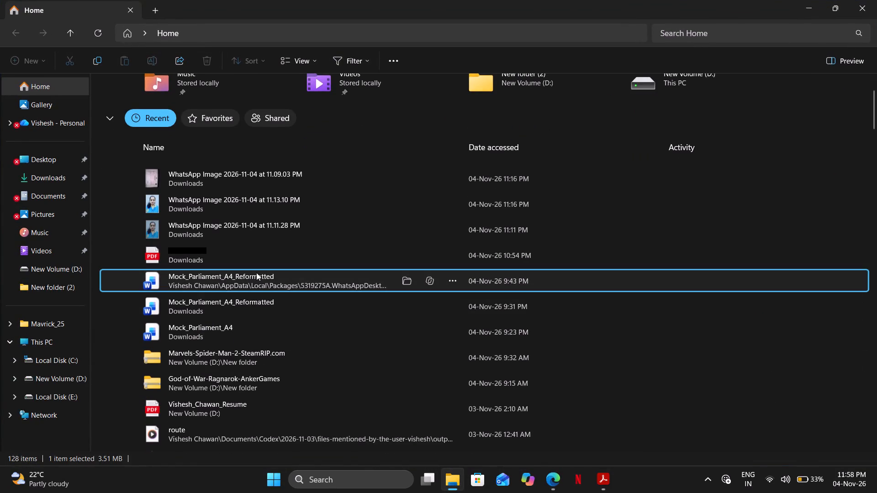
click(42, 171)
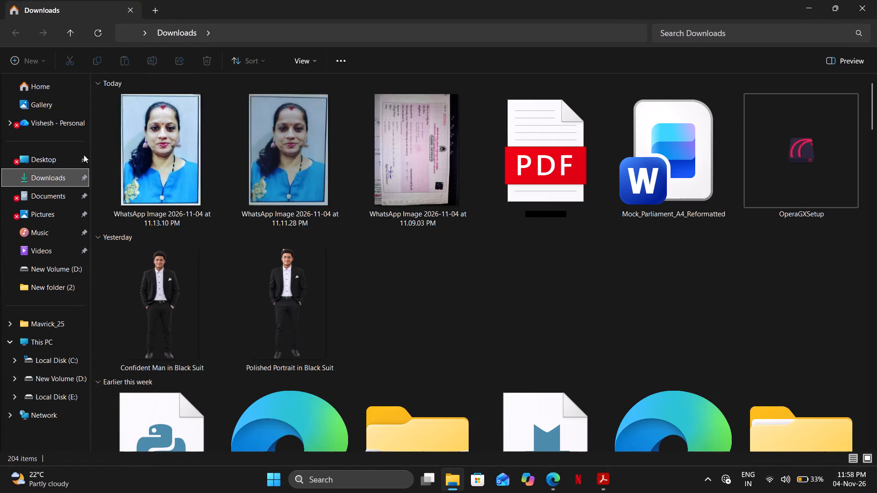
double_click(644, 121)
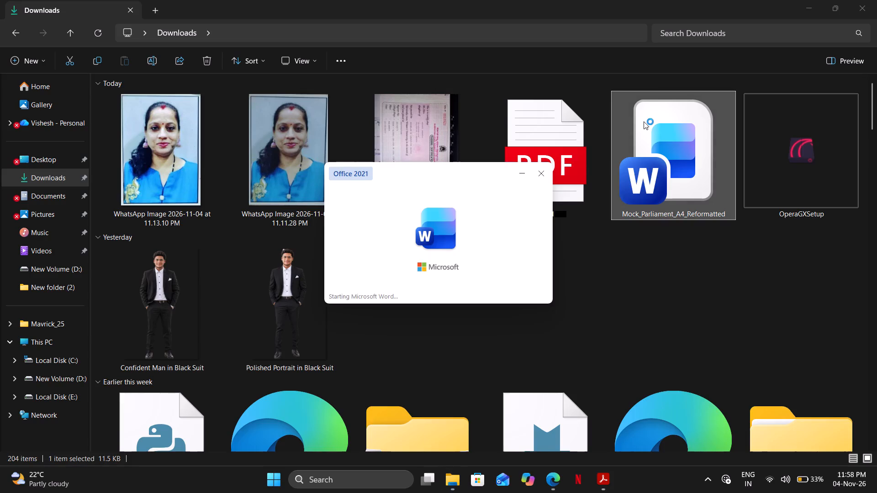
scroll(637, 197, down, 1)
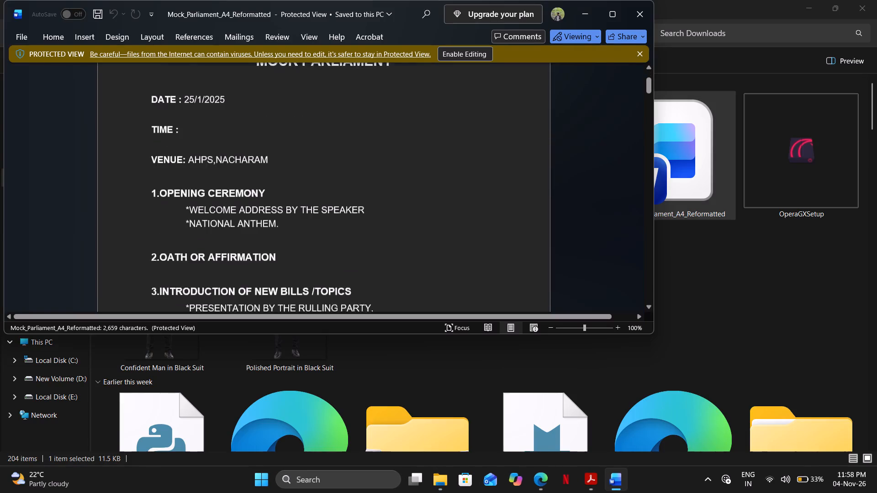
click(610, 4)
Review the agenda, student roles and oath-taking members pages to check this version, and close the document.
scroll(565, 197, down, 2)
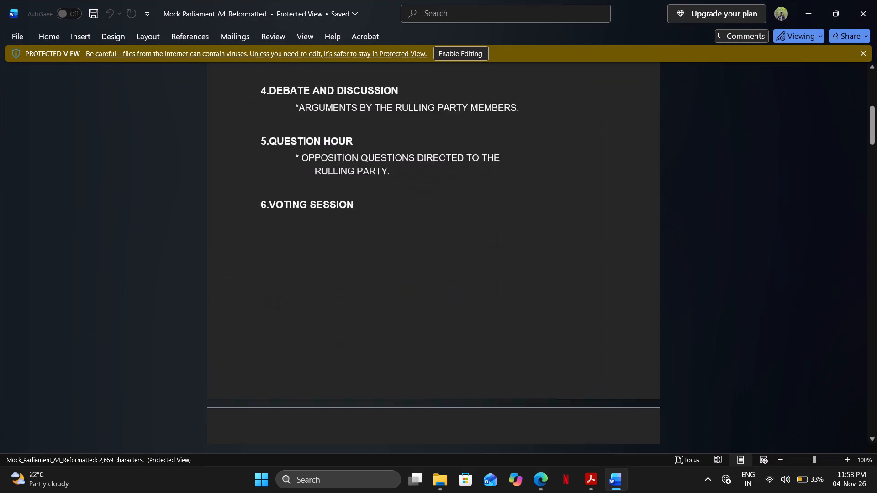
scroll(565, 197, down, 2)
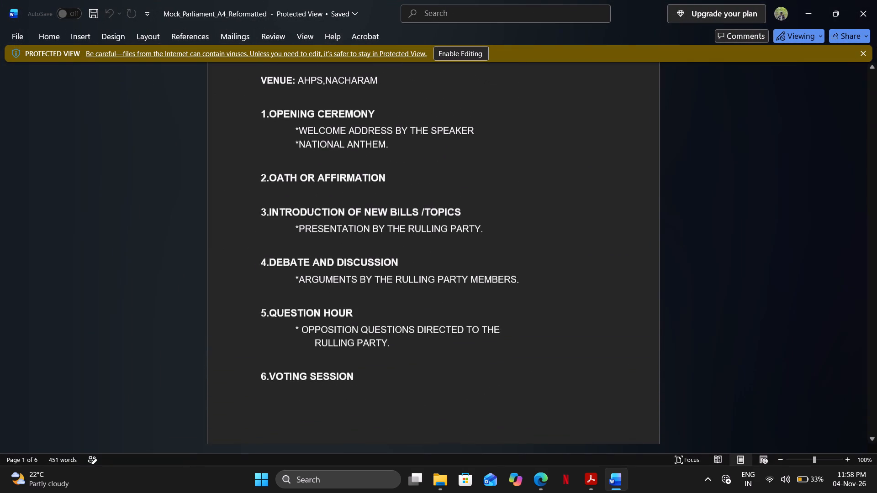
scroll(565, 197, down, 2)
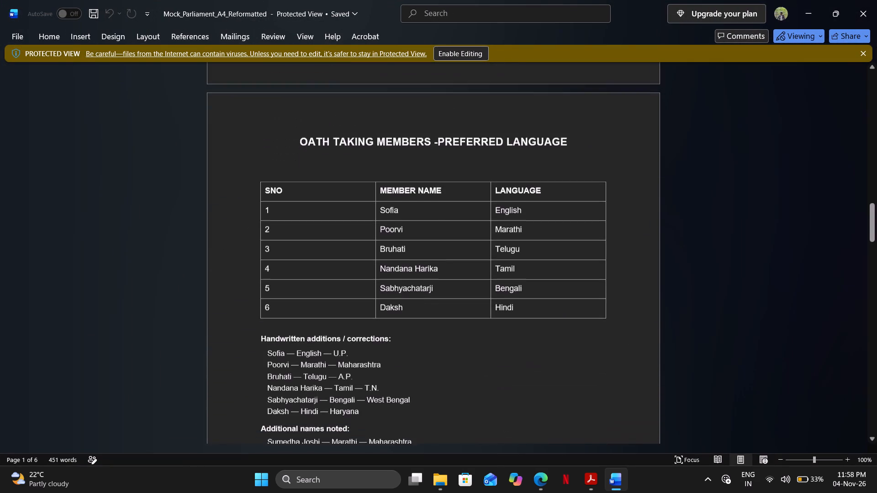
scroll(565, 197, down, 4)
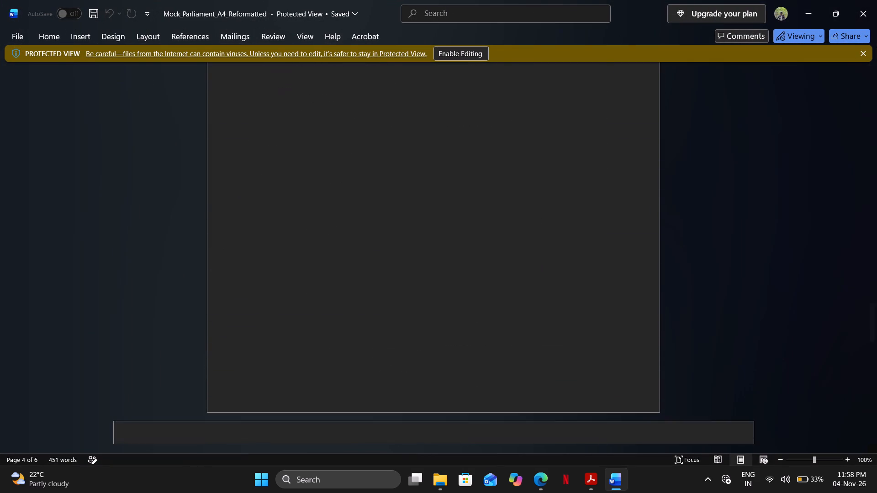
scroll(565, 197, up, 5)
scroll(565, 197, down, 4)
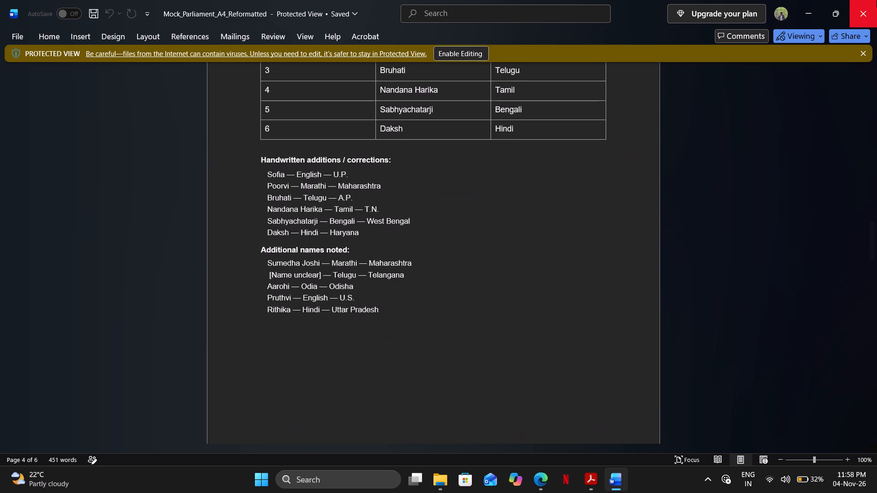
scroll(613, 169, up, 4)
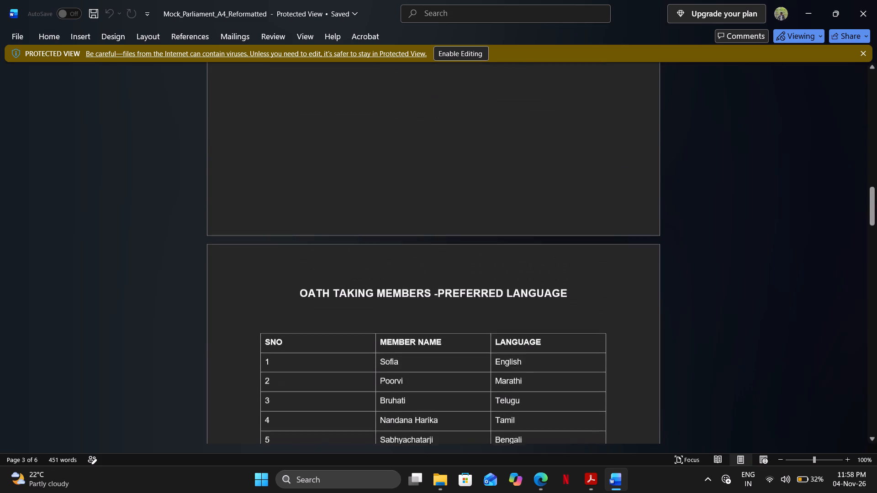
scroll(613, 169, up, 4)
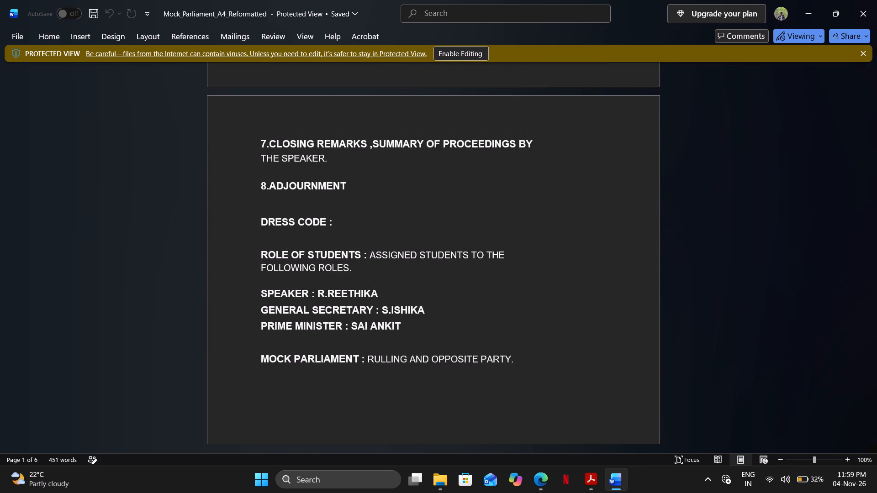
scroll(613, 169, up, 18)
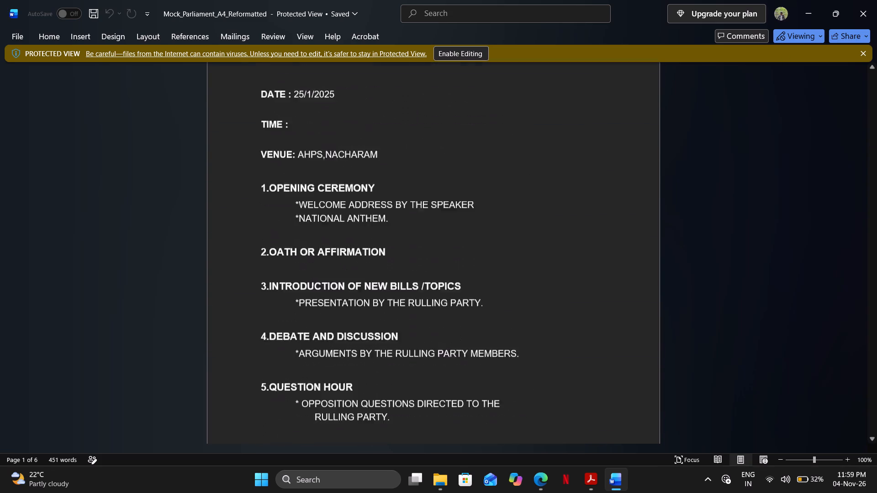
scroll(613, 169, up, 2)
scroll(688, 117, up, 1)
click(876, 0)
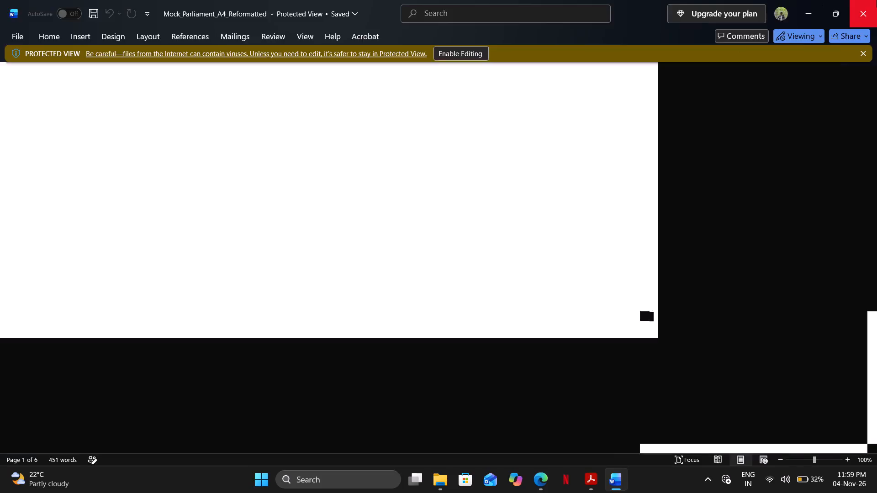
Open the WhatsApp copy of Mock_Parliament_A4_Reformatted from the recent files and look through its agenda, roles and tables.
click(608, 309)
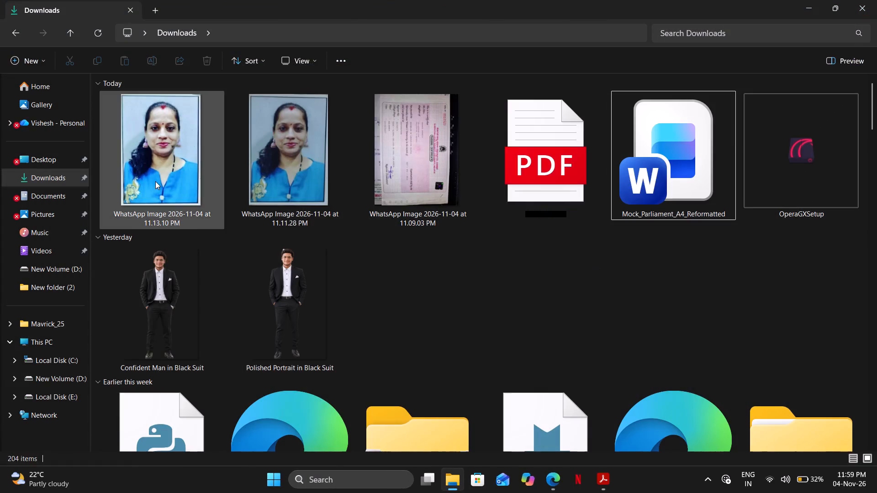
click(44, 92)
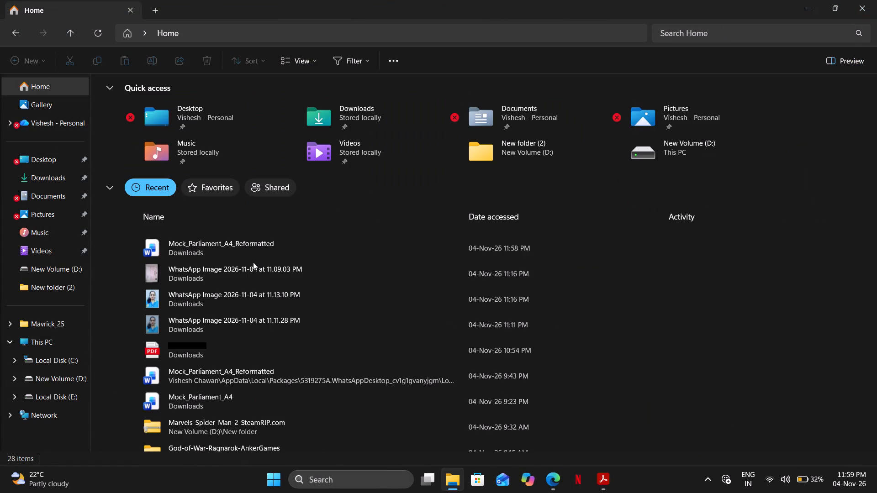
scroll(260, 277, down, 1)
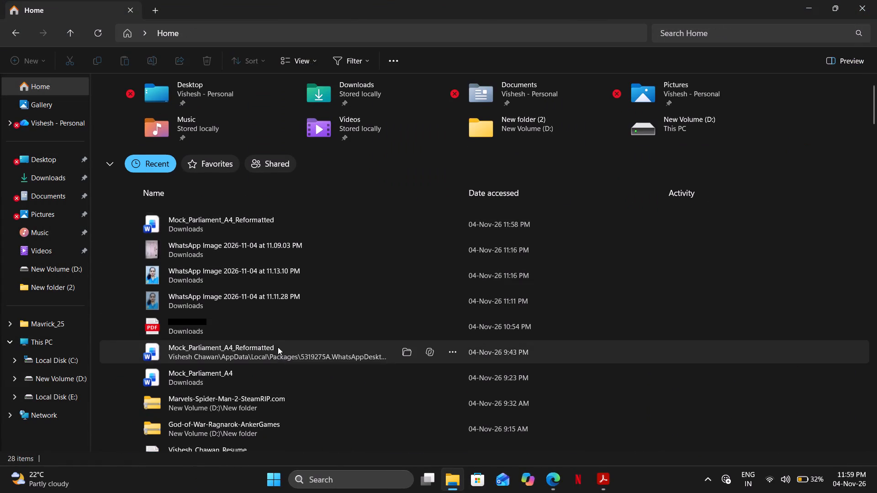
click(278, 347)
double_click(269, 345)
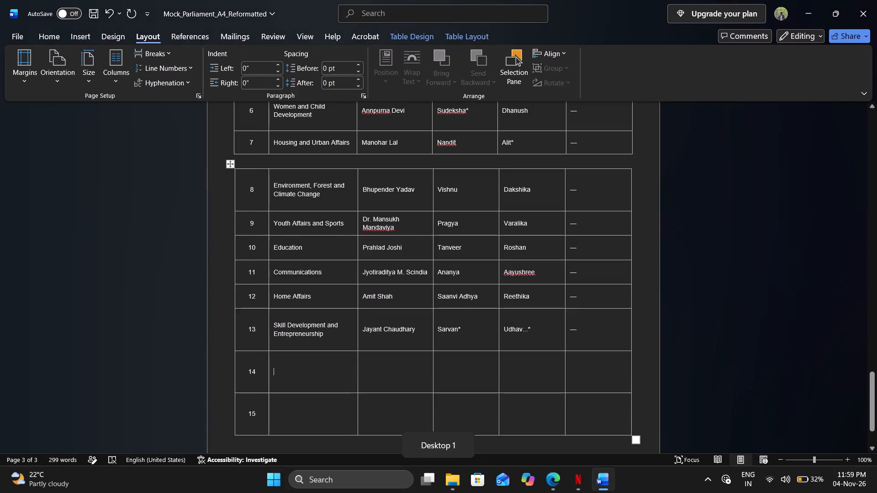
scroll(480, 284, up, 9)
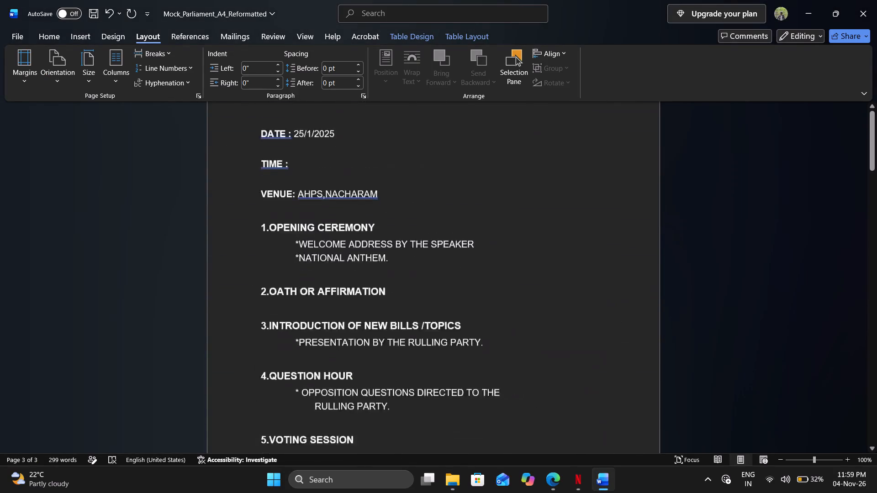
scroll(480, 284, down, 5)
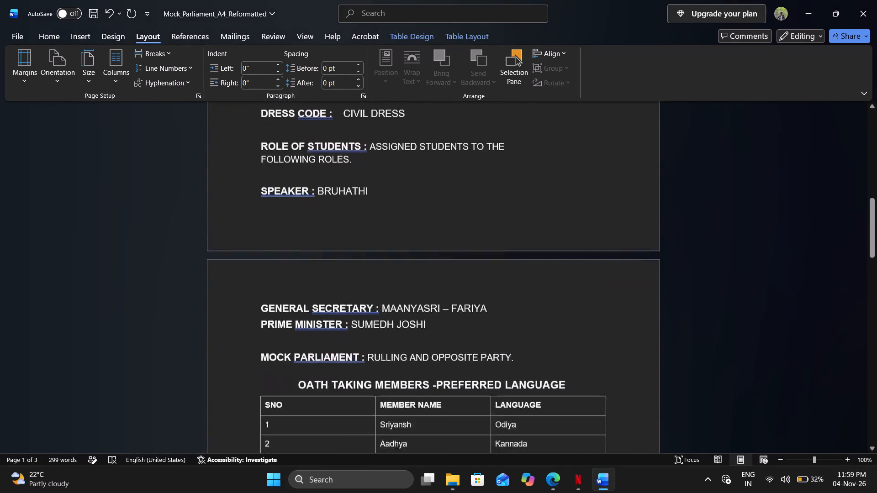
scroll(480, 284, down, 3)
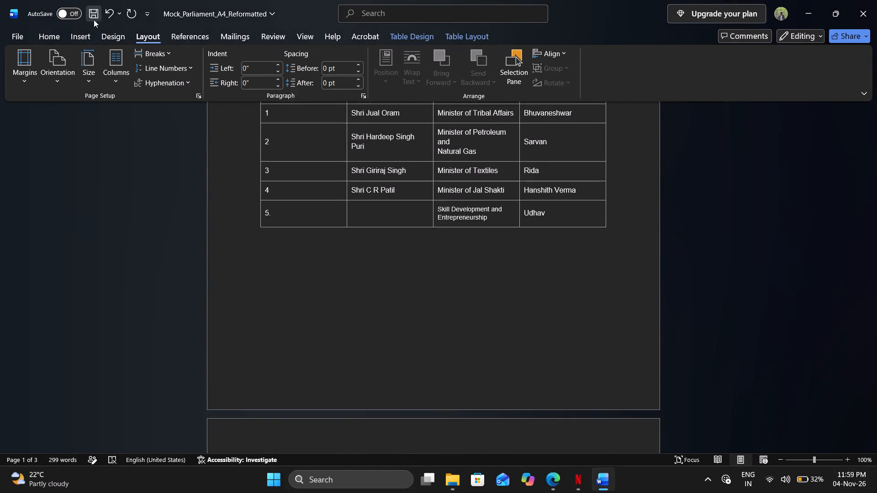
Save the document as Mock_Parliament_A4_Reformatted in the Downloads folder, replacing the existing file.
click(14, 32)
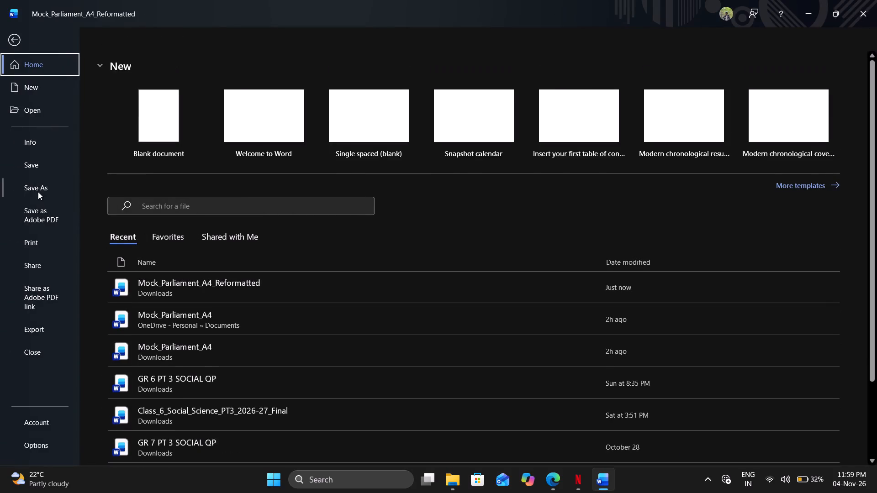
click(37, 190)
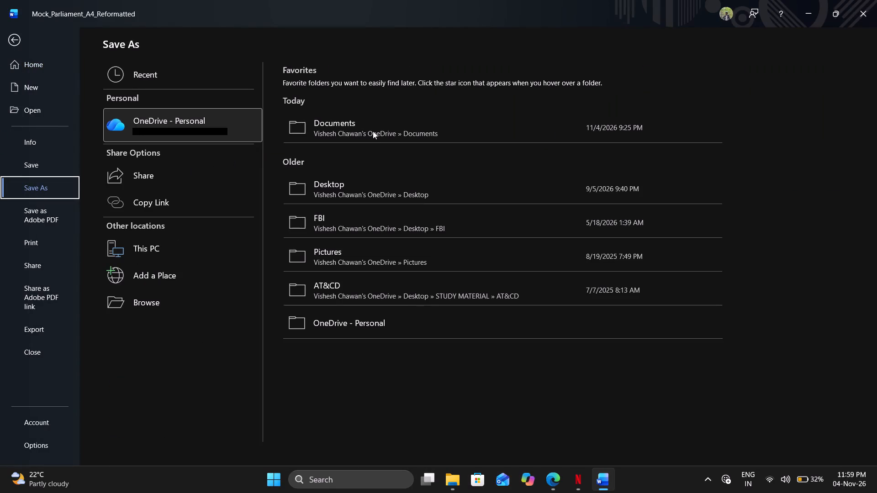
click(360, 187)
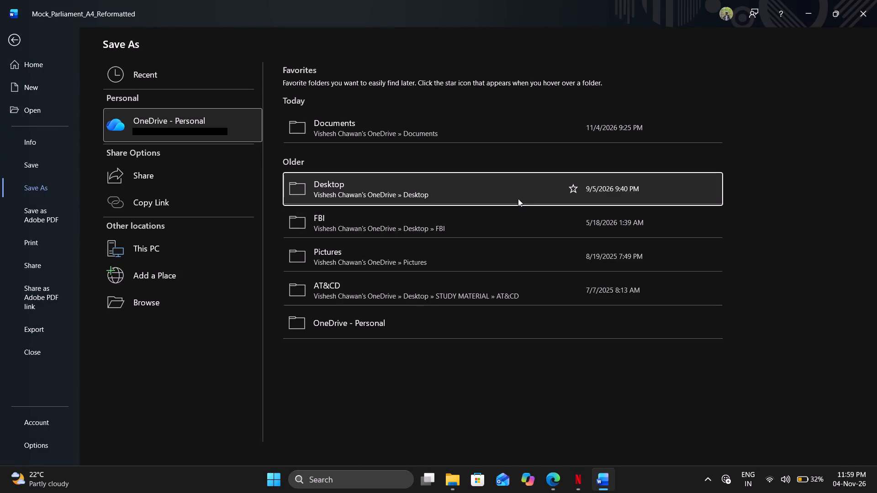
click(505, 194)
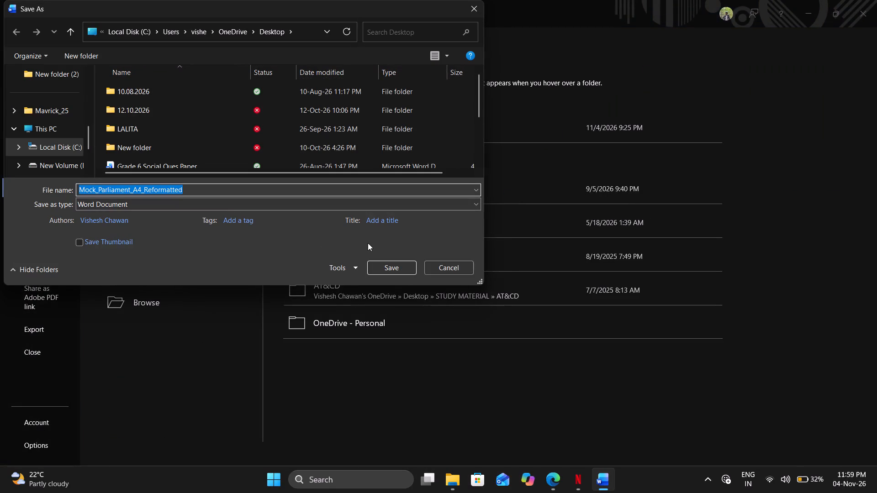
scroll(53, 137, up, 4)
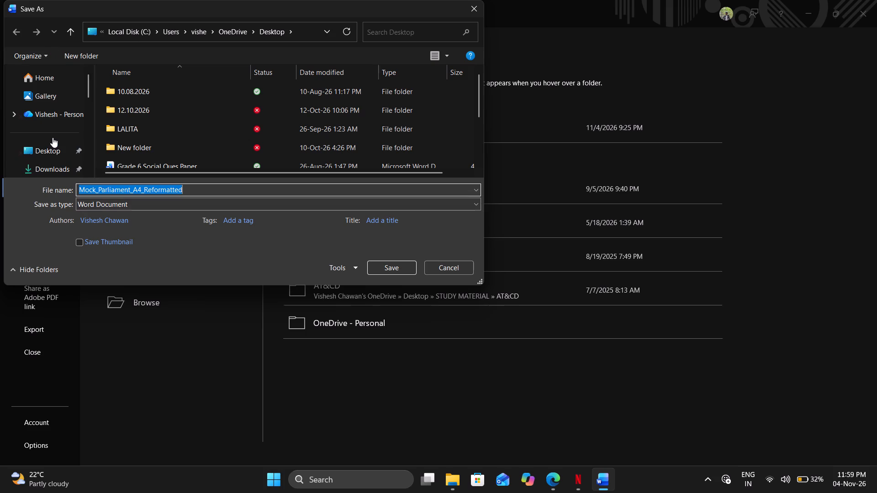
click(48, 163)
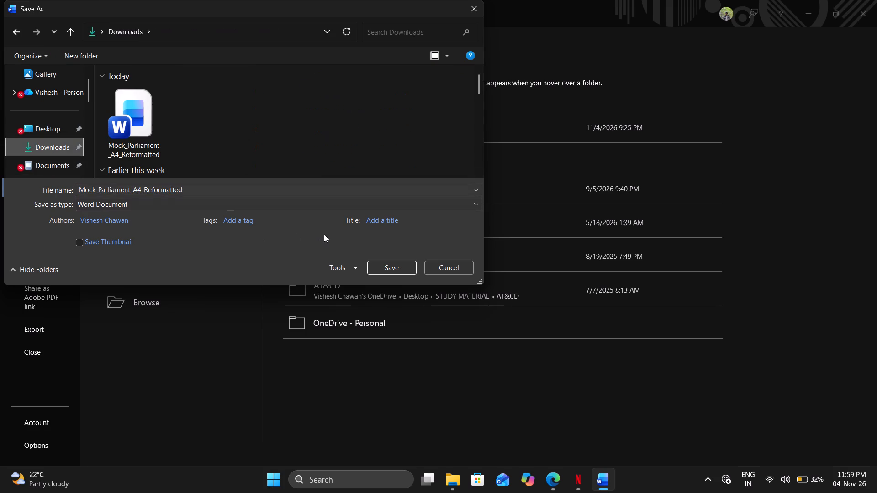
click(395, 262)
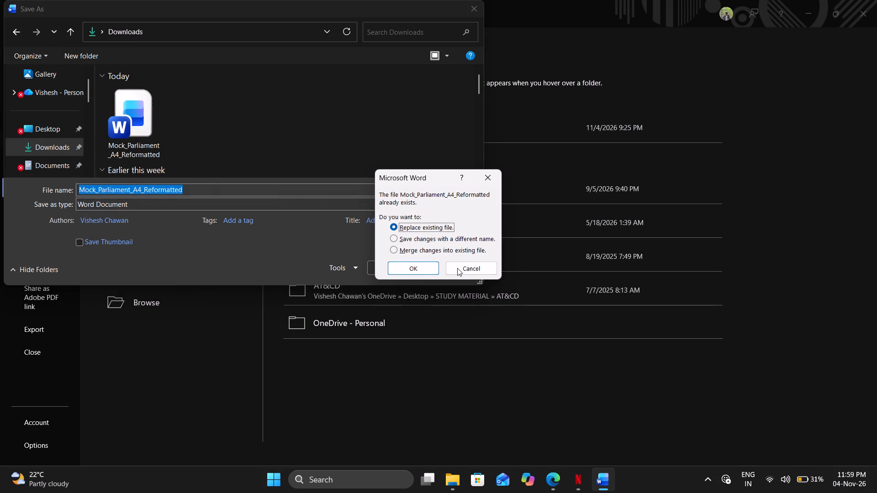
click(423, 265)
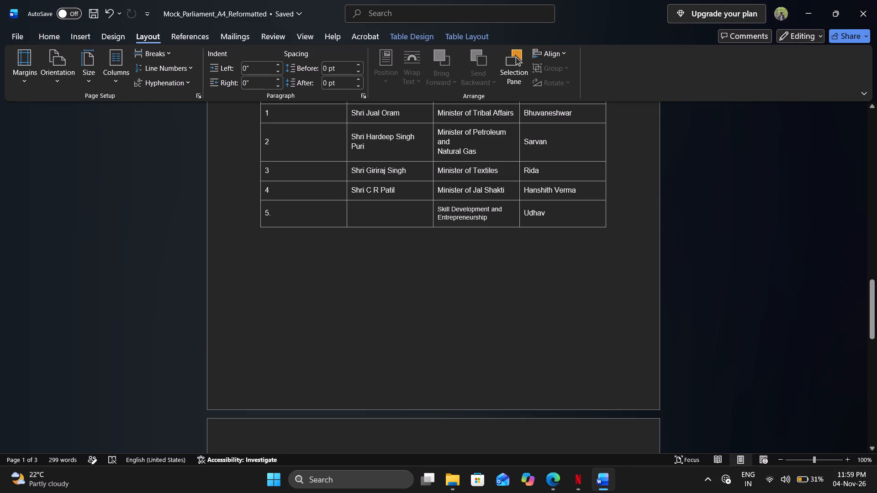
Examine the New Ministers table and the Mock Parliament question-and-answer tables for missing entries.
scroll(541, 247, up, 13)
scroll(541, 247, down, 6)
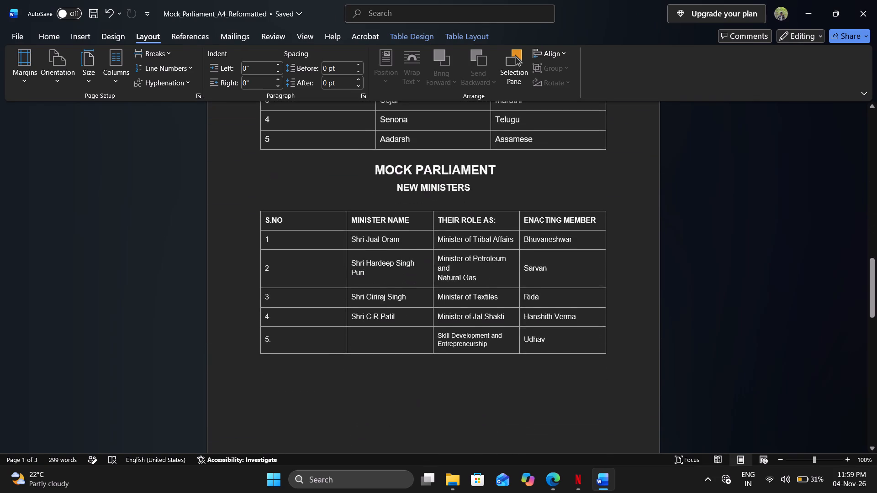
scroll(541, 247, down, 1)
scroll(541, 247, up, 1)
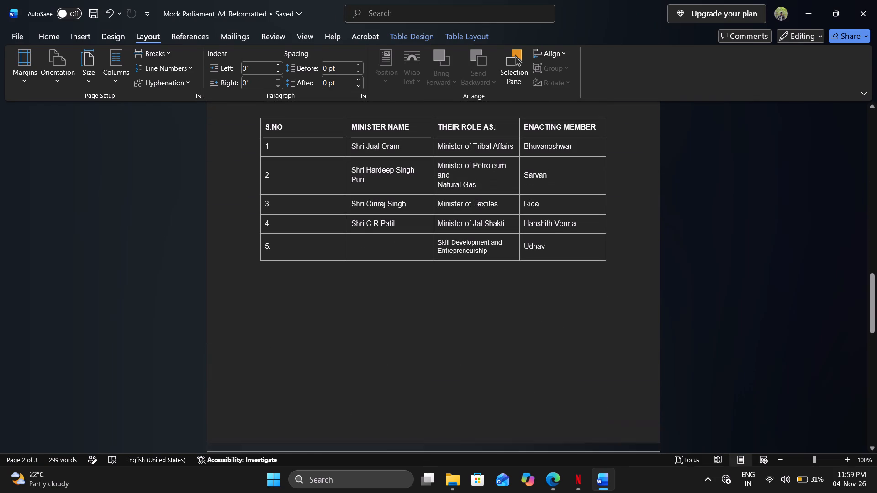
scroll(467, 288, down, 5)
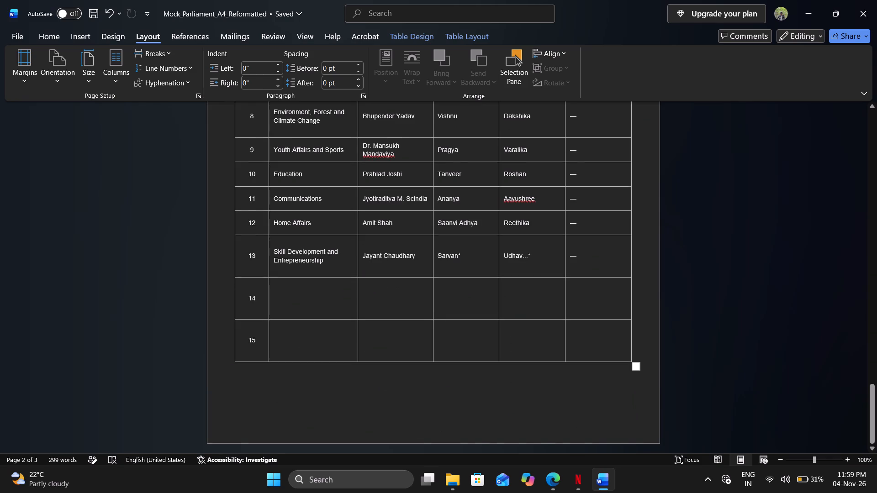
scroll(467, 288, up, 1)
Compare the Skill Development and Entrepreneurship entry in the question-and-answer table with the oath-taking and New Ministers tables.
drag(417, 276, 362, 269)
click(483, 338)
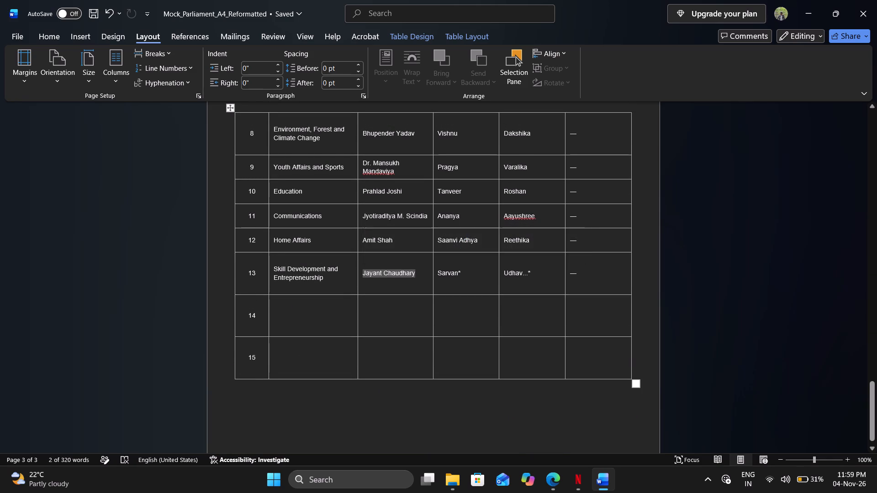
scroll(483, 338, up, 2)
scroll(528, 286, up, 3)
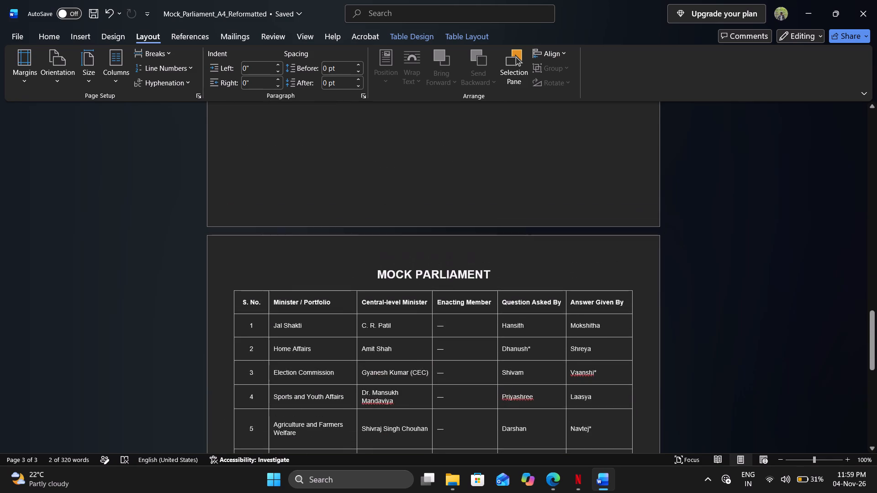
scroll(528, 286, down, 1)
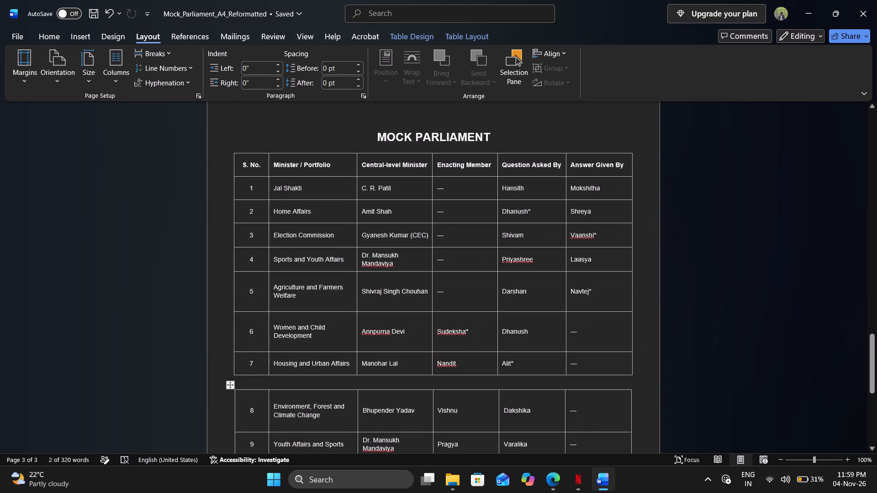
scroll(528, 286, down, 1)
scroll(528, 286, up, 3)
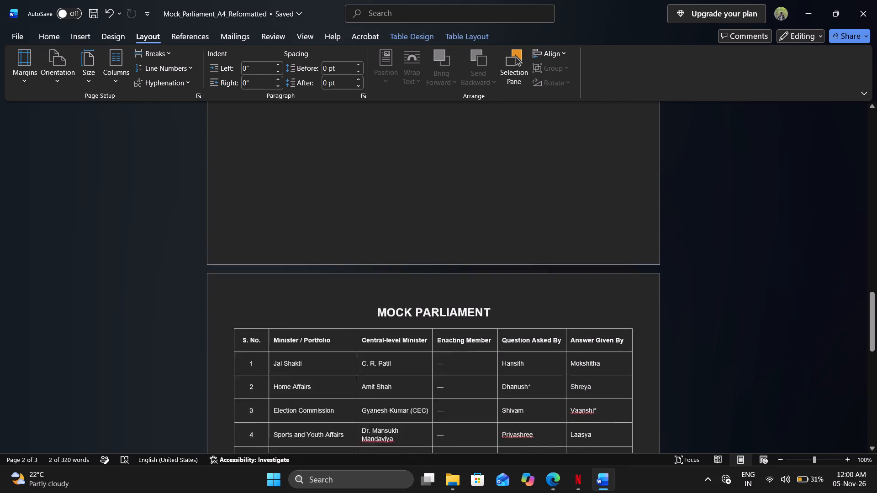
scroll(528, 286, up, 2)
scroll(443, 303, up, 1)
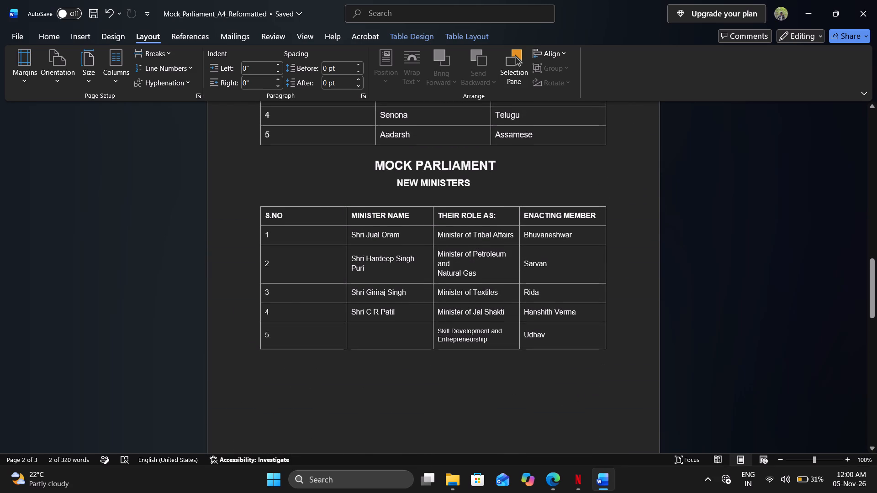
scroll(443, 303, up, 1)
scroll(443, 303, down, 3)
ctrl+scroll(443, 303, up, 1)
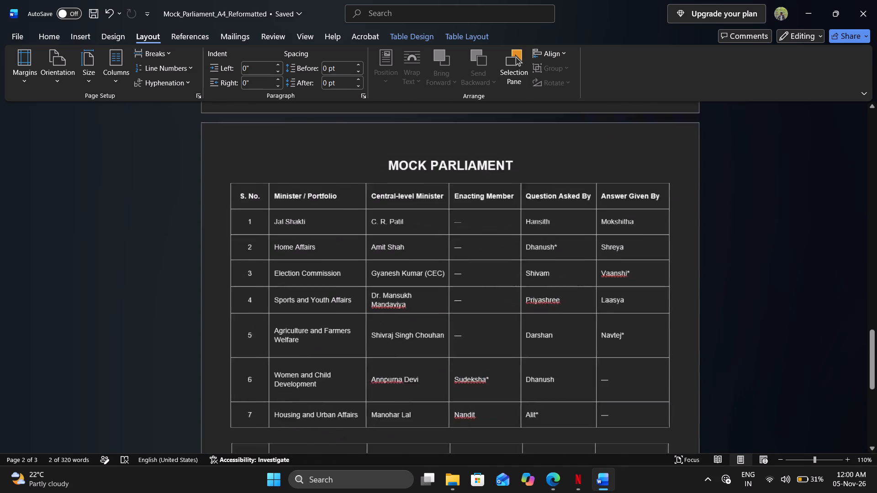
ctrl+scroll(443, 303, up, 1)
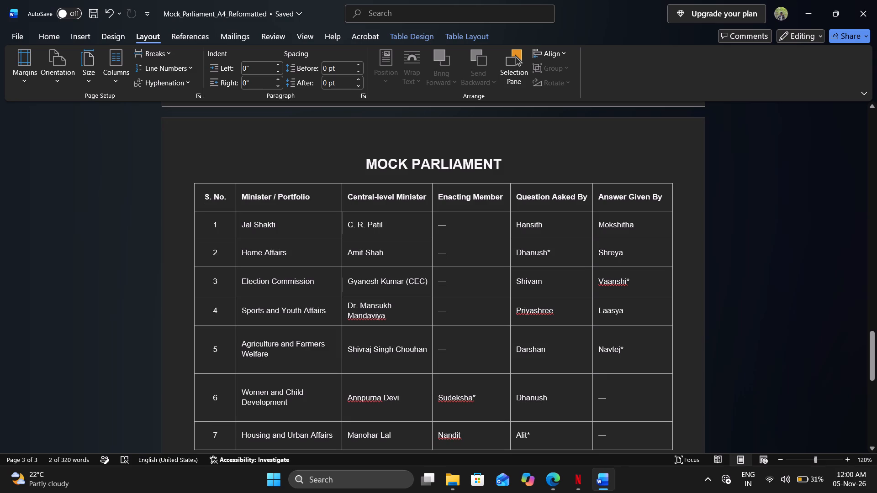
scroll(392, 281, up, 5)
scroll(475, 209, up, 1)
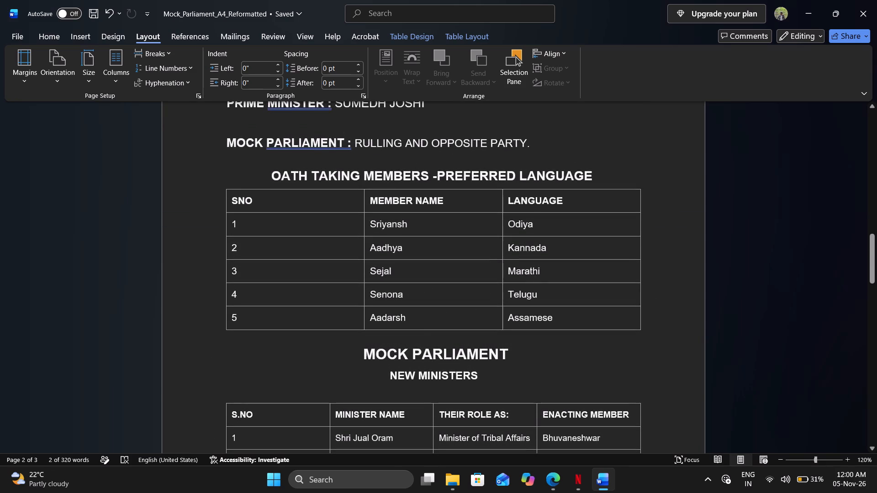
scroll(521, 247, down, 2)
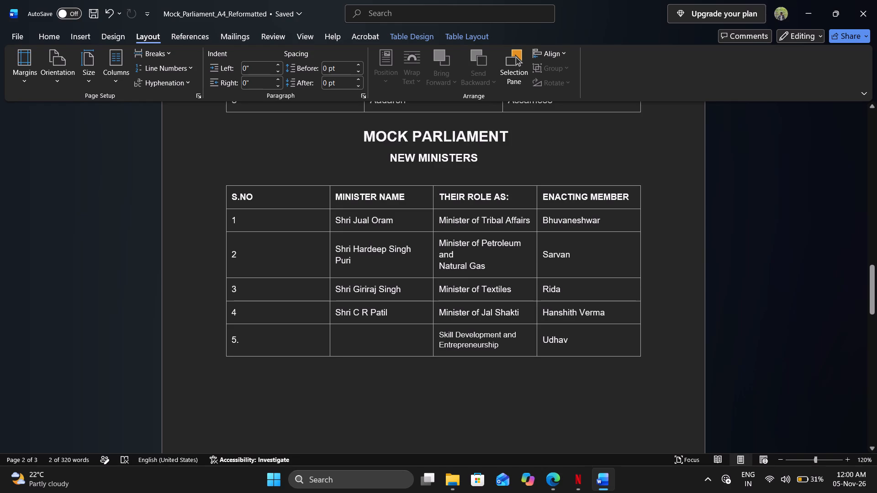
scroll(581, 327, down, 1)
scroll(486, 318, down, 1)
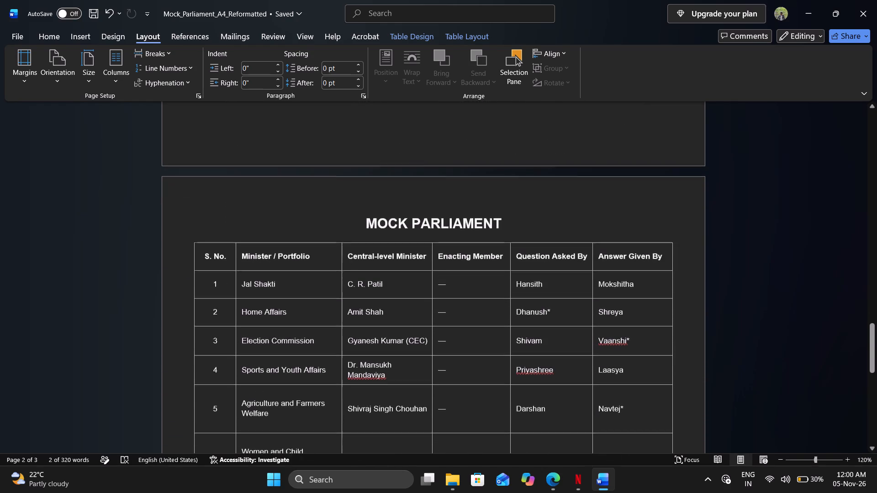
scroll(486, 318, down, 1)
Add the surname to the enacting member's name in row 5 of the New Ministers table.
scroll(360, 205, up, 2)
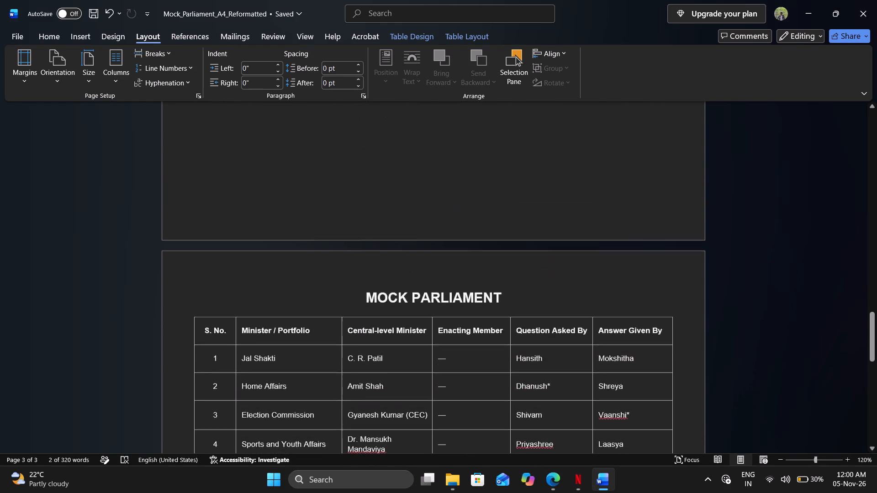
scroll(360, 205, up, 1)
click(592, 259)
click(586, 248)
key(space)
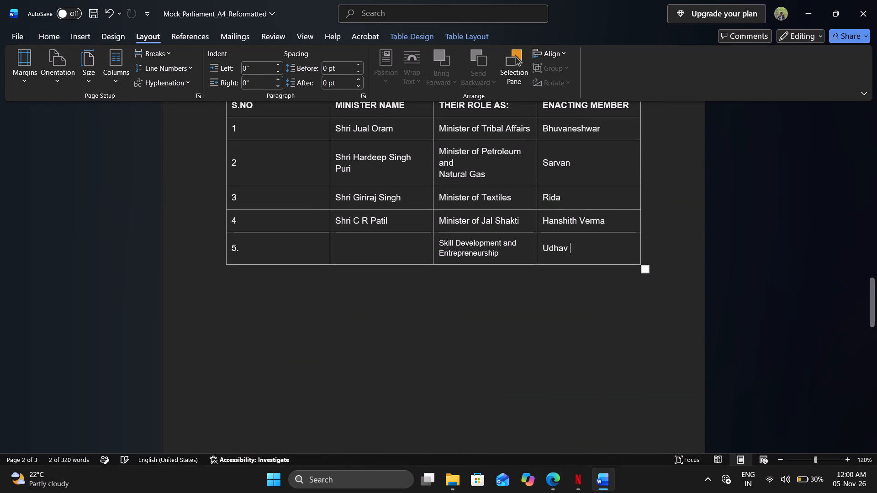
key(BackSpace)
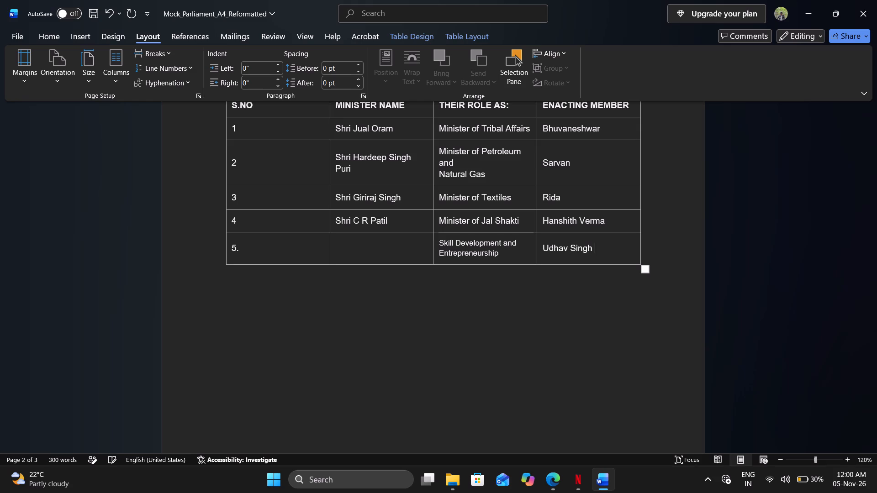
Delete the Enacting Member column from the first Mock Parliament question-and-answer table, covering rows 1 to 7.
scroll(451, 316, down, 1)
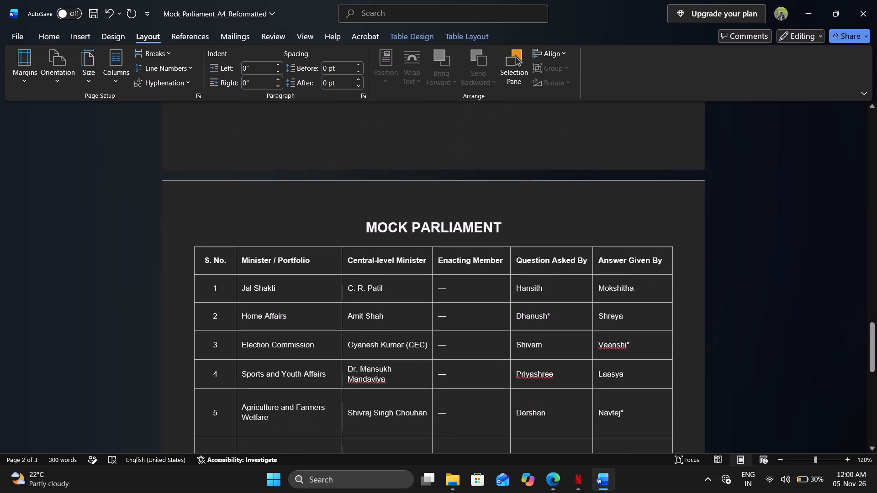
scroll(324, 272, down, 1)
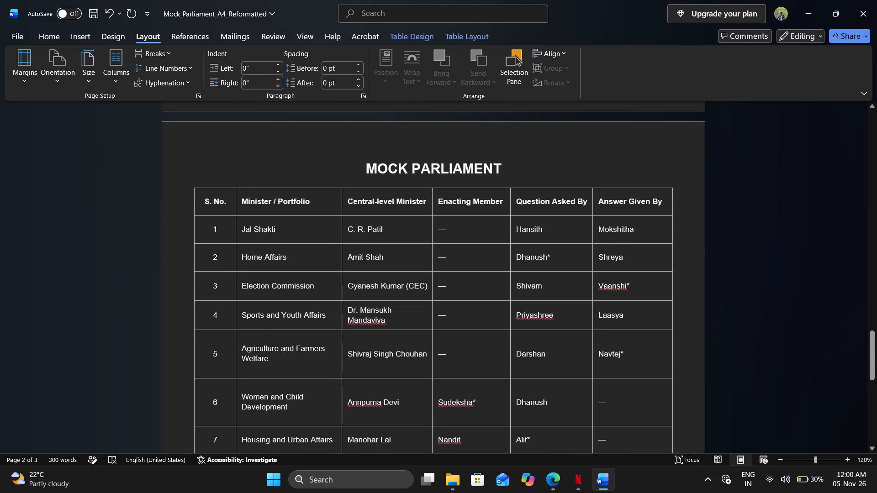
scroll(531, 230, down, 1)
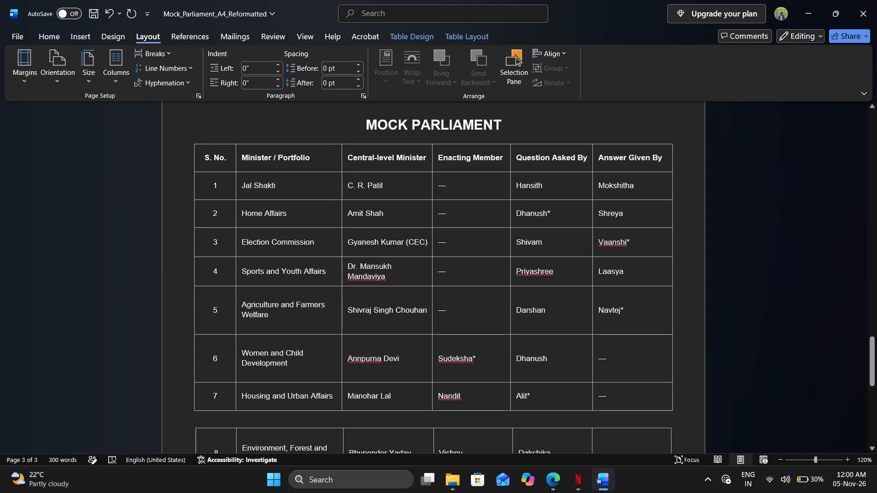
scroll(499, 203, down, 1)
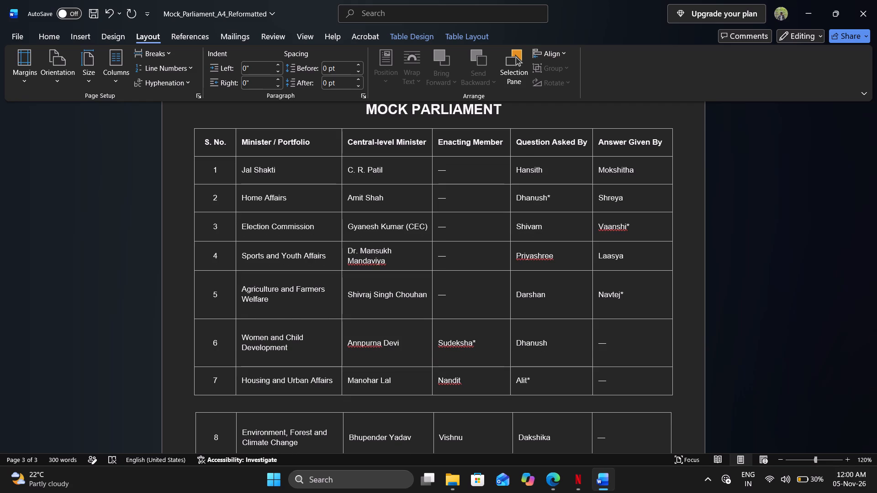
scroll(499, 203, down, 2)
scroll(499, 203, up, 2)
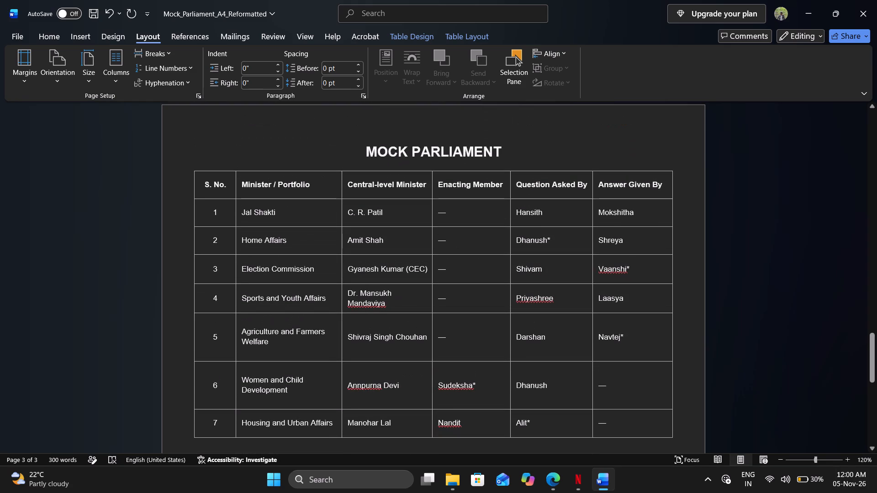
click(479, 176)
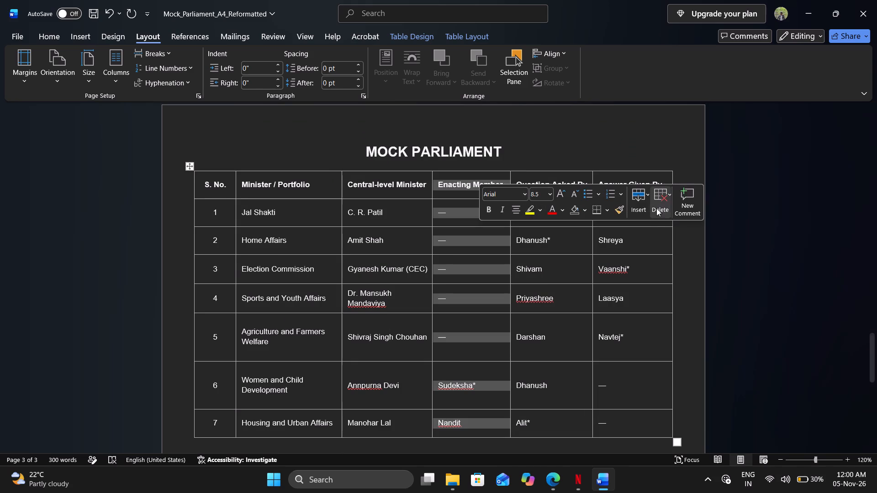
click(661, 204)
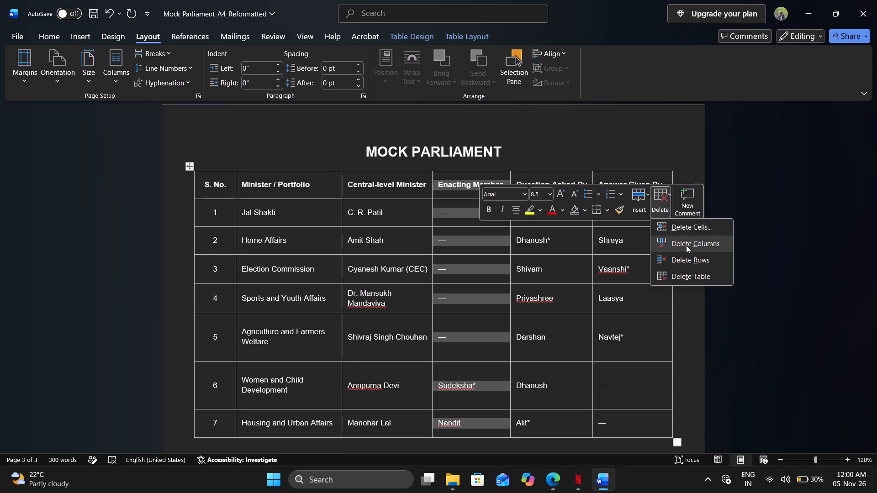
click(686, 245)
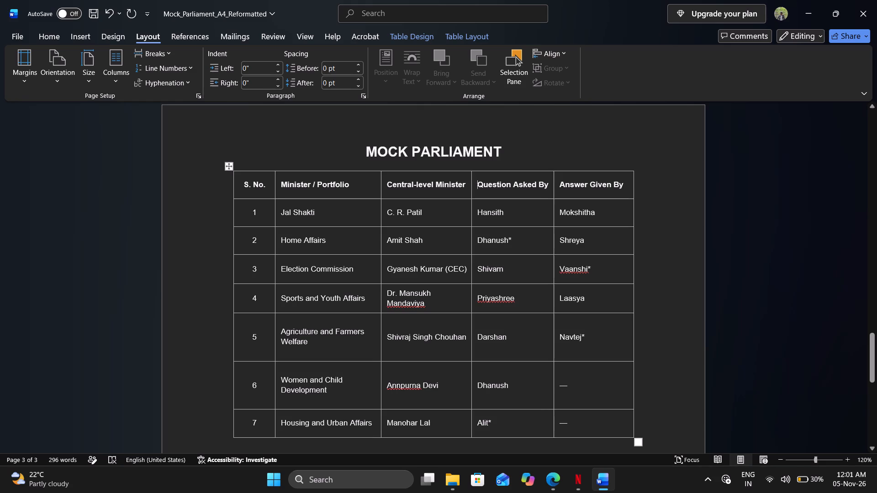
click(522, 216)
Delete the fourth column, holding the enacting members, from the continuation table covering rows 8 to 15.
scroll(523, 243, down, 1)
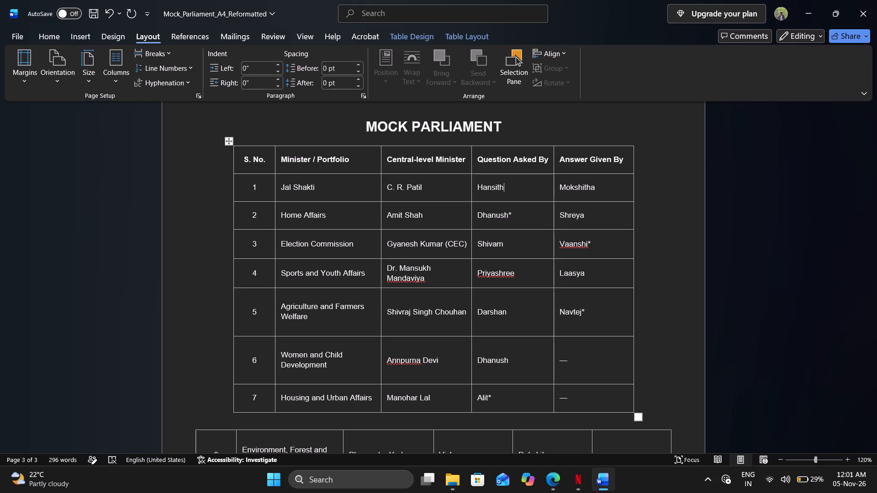
scroll(525, 226, down, 5)
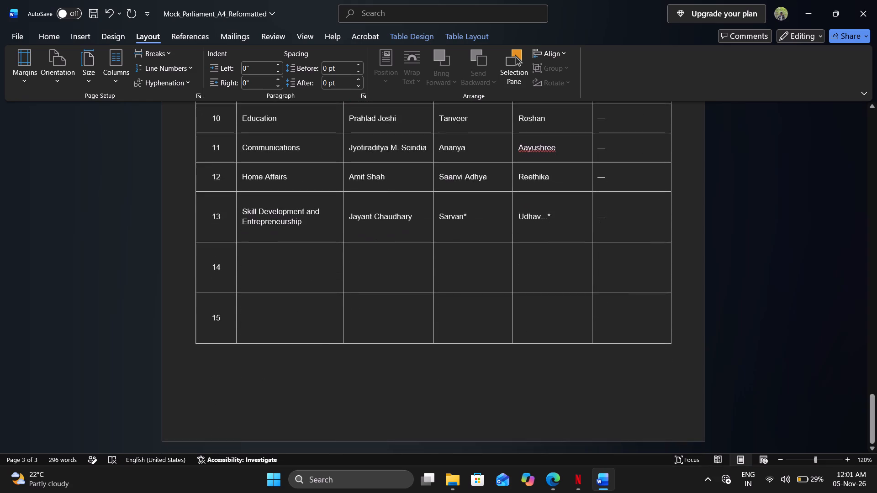
scroll(474, 262, up, 2)
scroll(474, 262, down, 1)
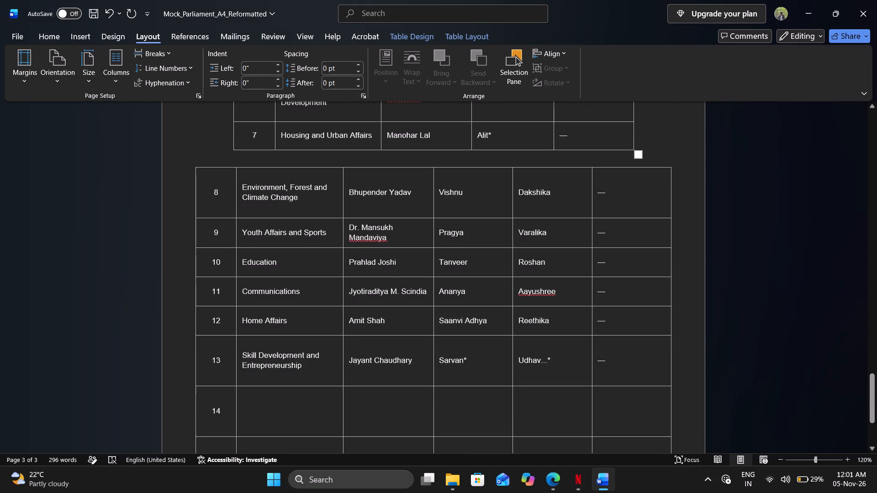
scroll(474, 262, up, 1)
click(486, 301)
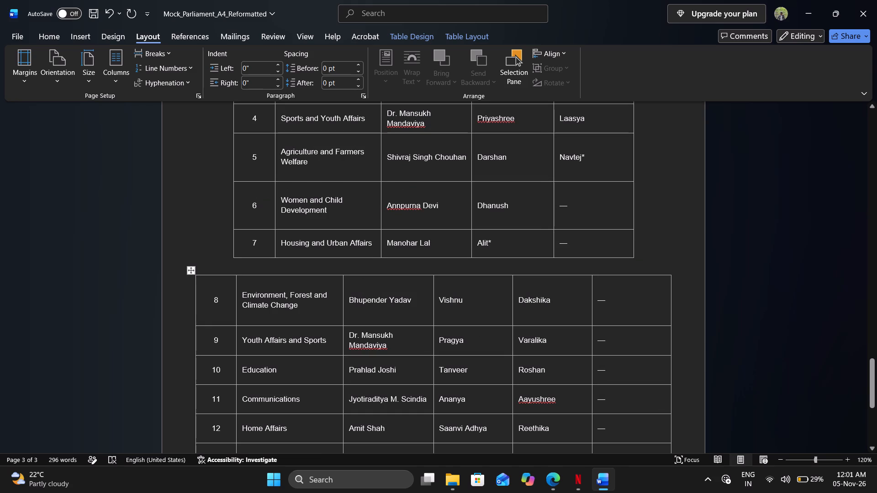
drag(442, 289, 517, 452)
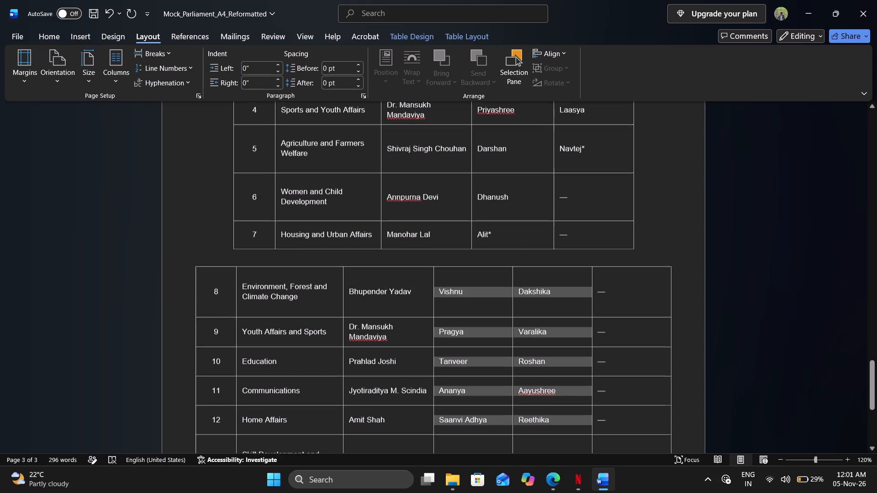
drag(517, 452, 493, 427)
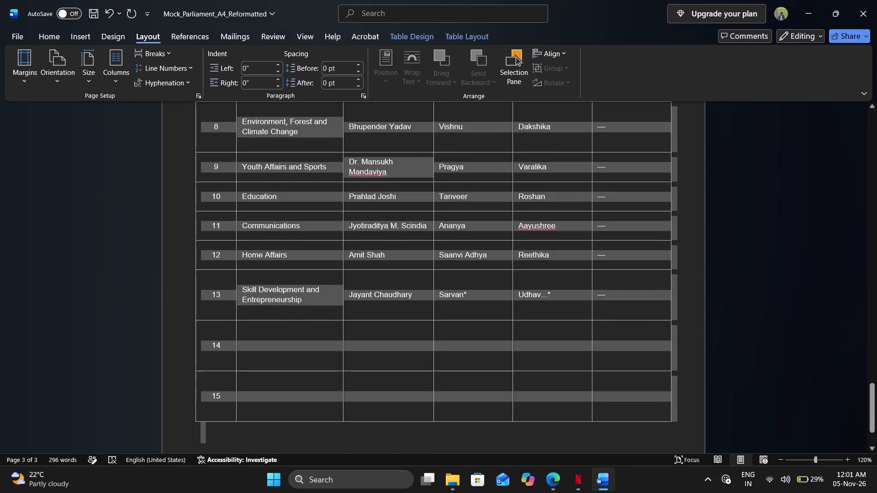
drag(493, 427, 491, 407)
click(671, 381)
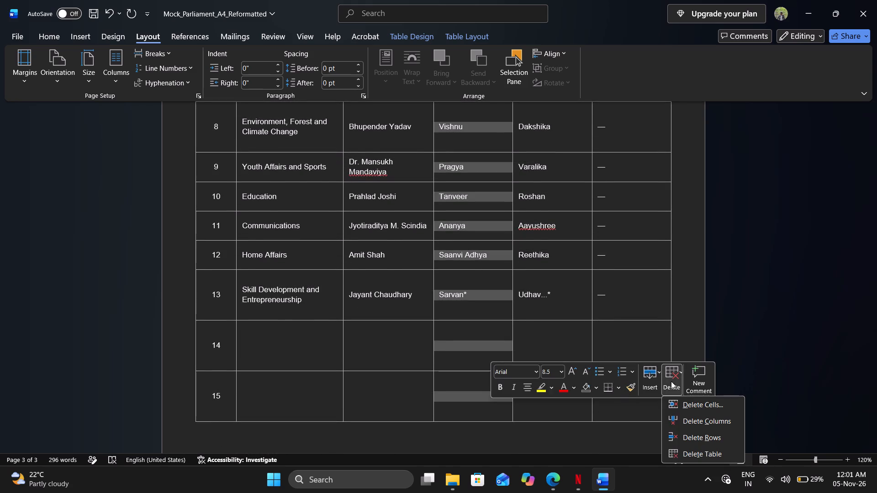
click(677, 423)
click(645, 286)
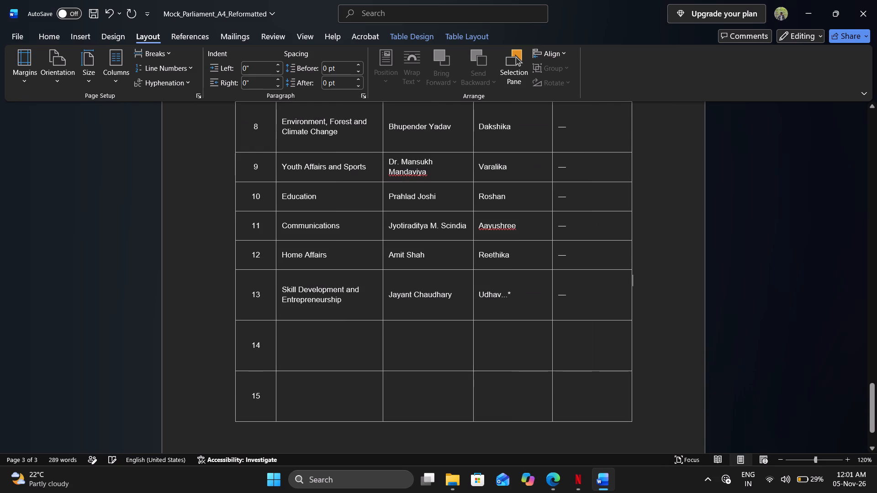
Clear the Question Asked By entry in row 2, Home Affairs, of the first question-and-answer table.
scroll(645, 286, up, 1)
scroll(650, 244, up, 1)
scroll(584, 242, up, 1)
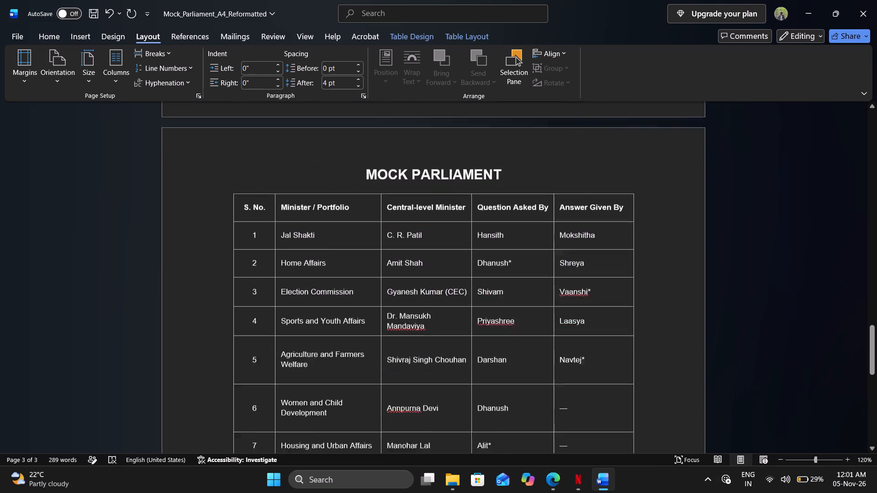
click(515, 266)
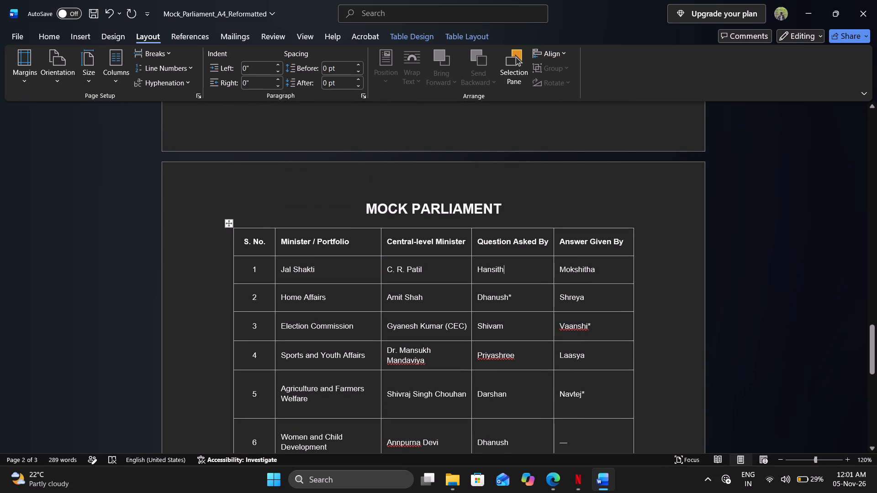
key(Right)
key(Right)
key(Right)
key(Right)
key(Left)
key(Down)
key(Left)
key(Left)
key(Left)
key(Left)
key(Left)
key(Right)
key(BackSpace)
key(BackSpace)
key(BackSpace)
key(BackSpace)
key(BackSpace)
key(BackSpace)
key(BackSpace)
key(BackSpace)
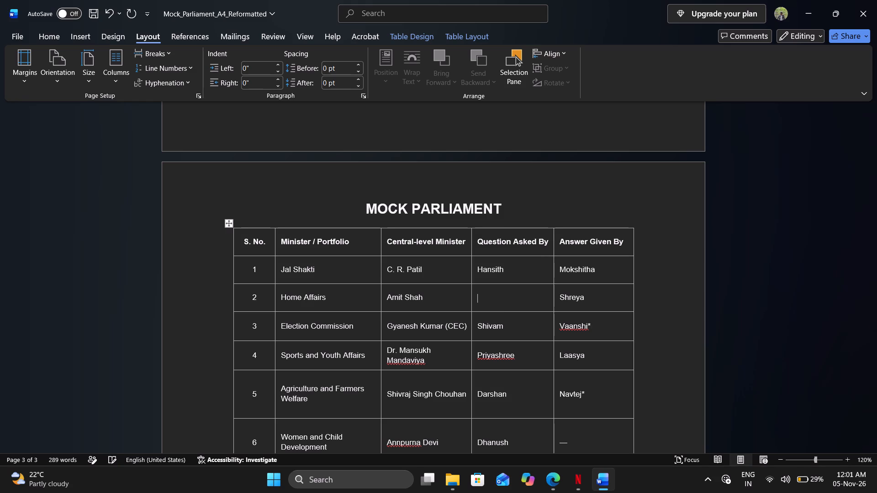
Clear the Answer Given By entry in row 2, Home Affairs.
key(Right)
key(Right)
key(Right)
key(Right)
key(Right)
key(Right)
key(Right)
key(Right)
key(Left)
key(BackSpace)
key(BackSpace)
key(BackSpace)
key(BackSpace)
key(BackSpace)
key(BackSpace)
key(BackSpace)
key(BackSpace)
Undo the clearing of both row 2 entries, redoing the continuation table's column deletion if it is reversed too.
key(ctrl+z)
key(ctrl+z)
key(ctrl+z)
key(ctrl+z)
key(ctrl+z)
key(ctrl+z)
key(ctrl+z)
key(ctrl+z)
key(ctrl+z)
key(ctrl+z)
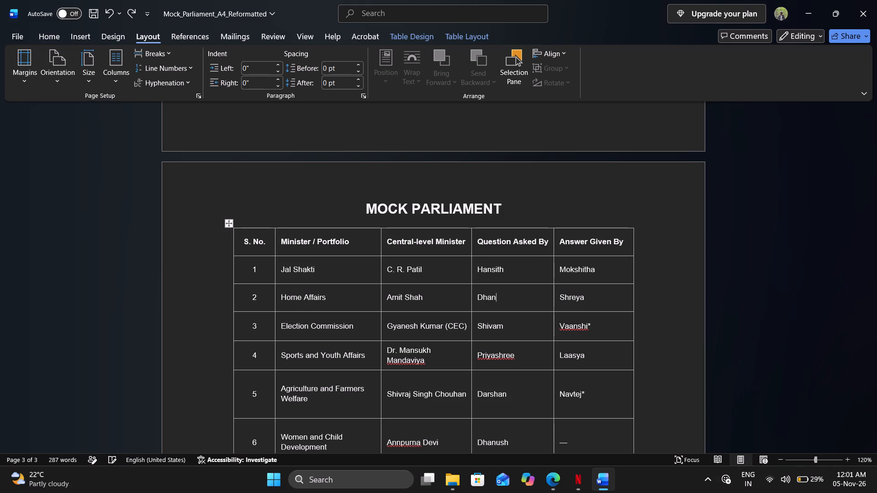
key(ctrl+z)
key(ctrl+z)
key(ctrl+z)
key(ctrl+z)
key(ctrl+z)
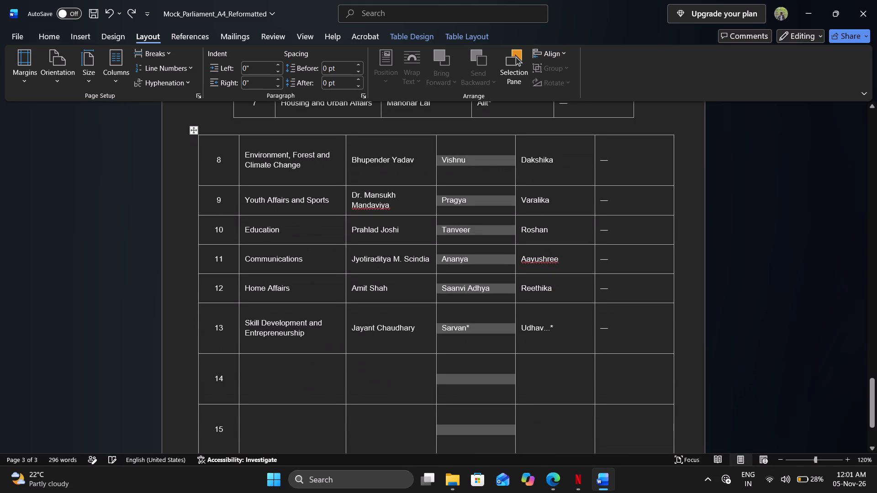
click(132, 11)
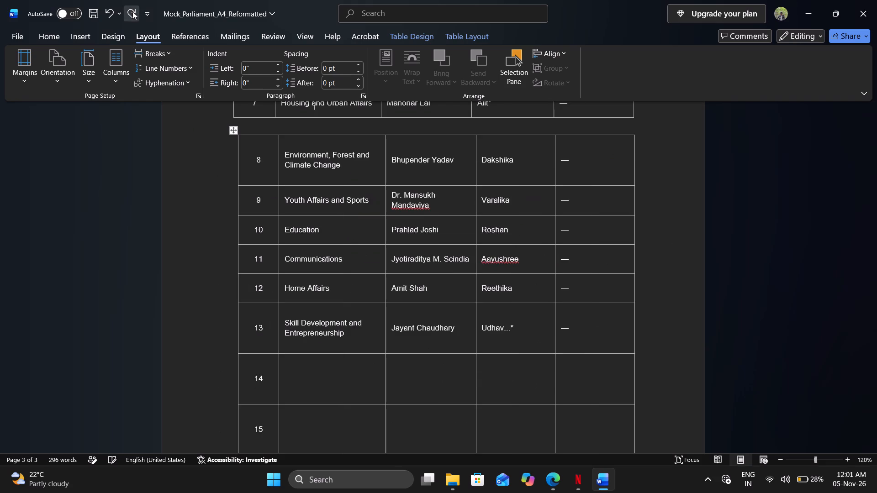
Replace the Question Asked By name in row 2, Home Affairs, with Ishani.
scroll(539, 201, up, 2)
click(531, 219)
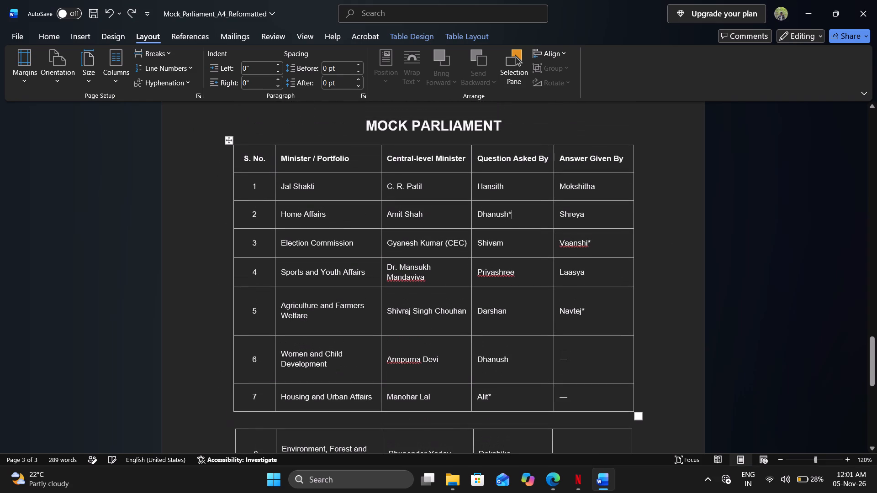
key(BackSpace)
key(BackSpace)
key(BackSpace)
key(BackSpace)
key(BackSpace)
key(BackSpace)
key(BackSpace)
key(BackSpace)
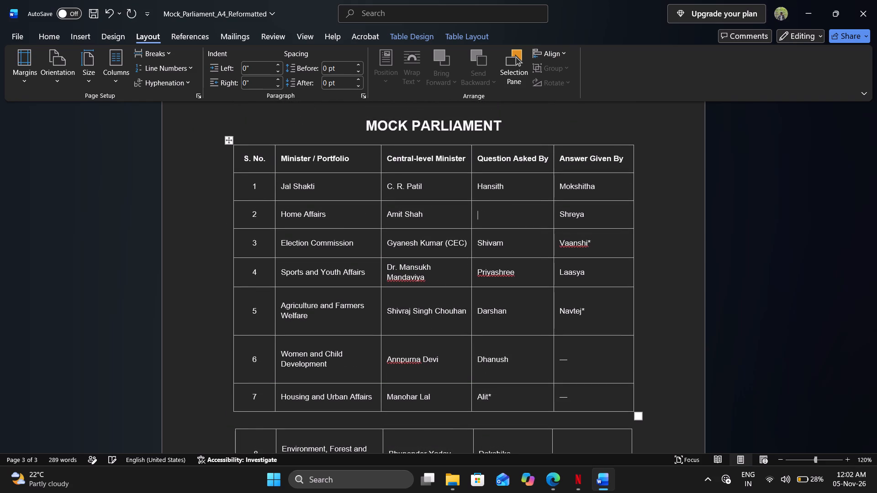
text(shani)
key(space)
Correct the Answer Given By name in row 2, Home Affairs, to Shreyan.
key(Right)
key(Right)
key(Right)
key(Right)
key(Right)
key(Right)
key(Right)
key(n)
Replace the Answer Given By name in row 3, Election Commission, with Varshith, dropping the asterisk.
key(Down)
key(Left)
key(Left)
key(Left)
key(Left)
key(Left)
key(Left)
key(Left)
key(Left)
key(Left)
key(Right)
key(Right)
key(Right)
key(Right)
key(Left)
key(Left)
key(Left)
key(Left)
key(Right)
key(Right)
key(Right)
key(Right)
key(Right)
key(Right)
key(Right)
key(Right)
key(Right)
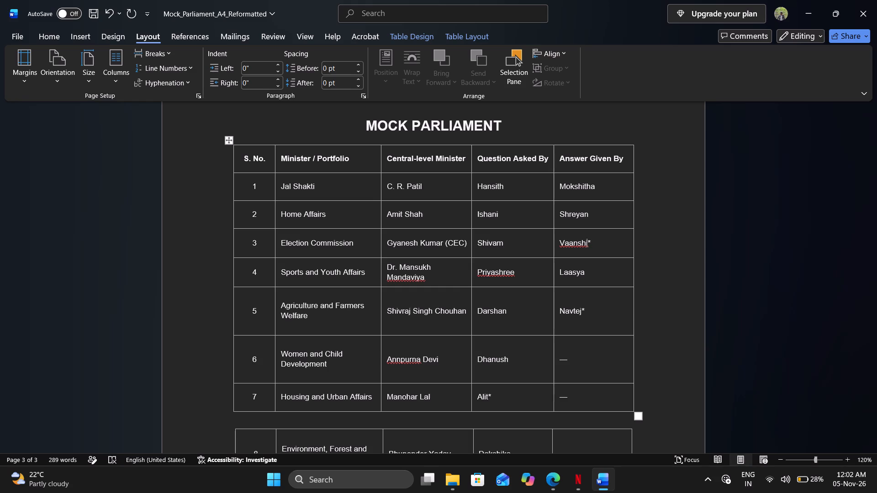
key(Right)
key(BackSpace)
key(BackSpace)
key(BackSpace)
key(BackSpace)
key(BackSpace)
key(BackSpace)
key(BackSpace)
text(arshith)
key(space)
Replace the Question Asked By name in row 4, Sports and Youth Affairs, with Pujashri.
key(Down)
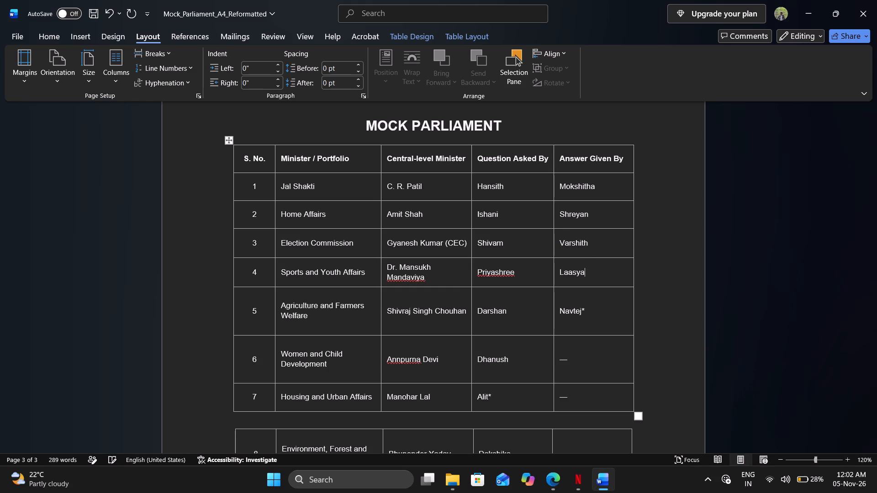
key(Down)
key(Up)
key(Left)
key(Left)
key(Left)
key(Left)
key(Left)
key(Left)
key(Left)
key(Left)
key(Left)
key(Right)
key(Right)
key(Right)
key(Left)
key(backslash)
key(BackSpace)
key(BackSpace)
key(BackSpace)
key(BackSpace)
key(BackSpace)
key(BackSpace)
key(BackSpace)
key(BackSpace)
key(BackSpace)
key(BackSpace)
text(oo)
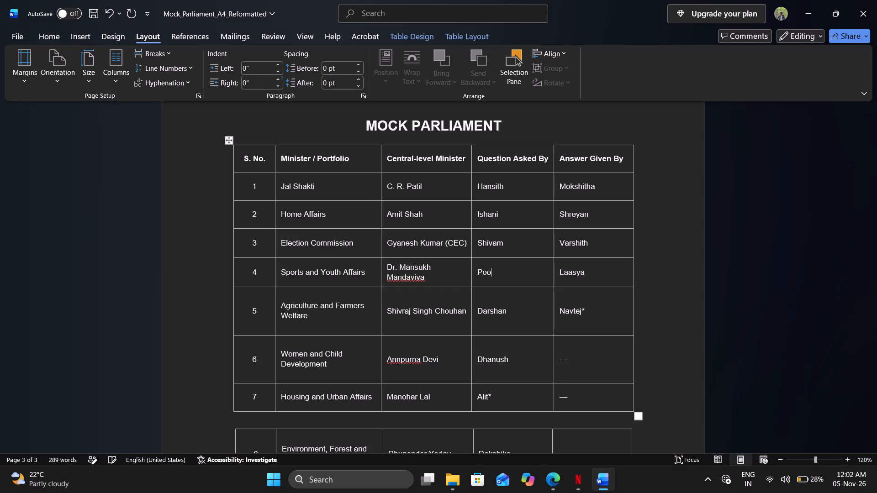
key(BackSpace)
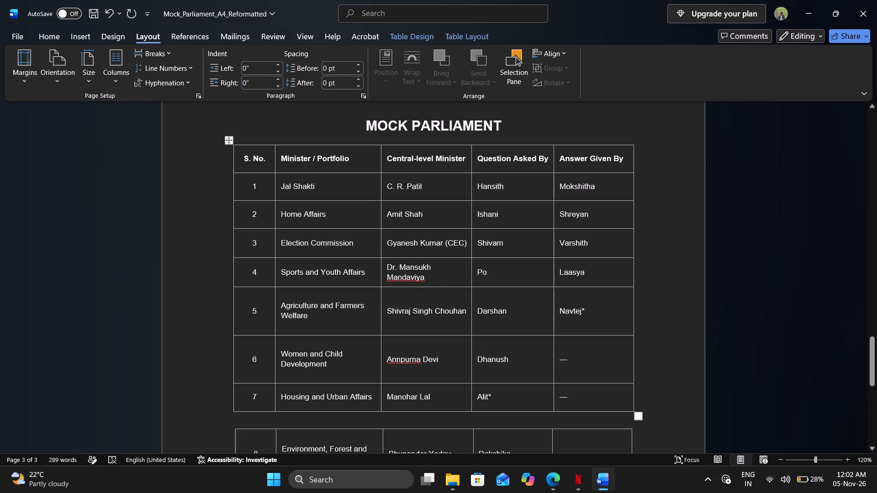
key(BackSpace)
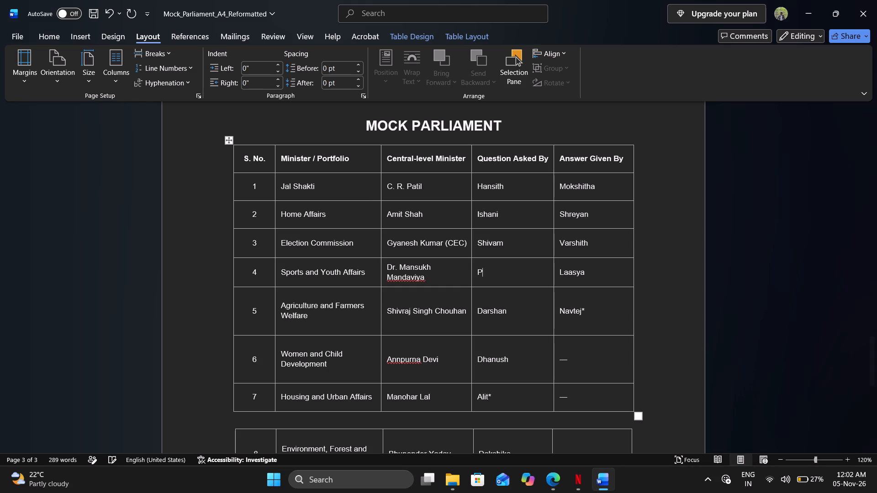
text(uja)
text(shri)
key(space)
key(BackSpace)
Save the document.
key(Down)
click(87, 17)
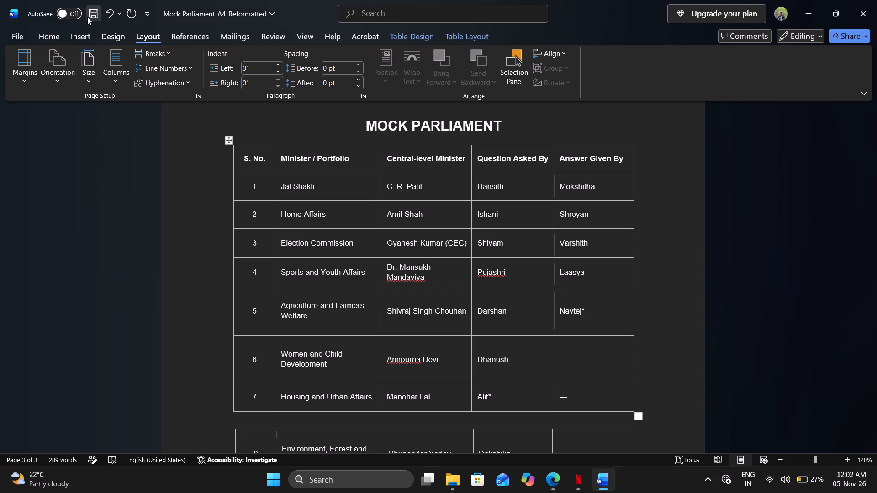
Remove the asterisk after the Answer Given By name in row 5, Agriculture and Farmers Welfare.
scroll(460, 231, down, 1)
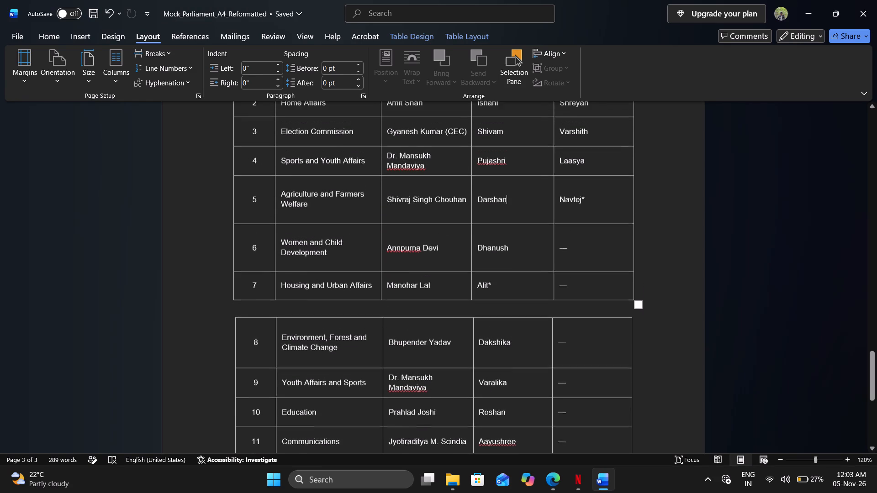
click(525, 262)
click(595, 215)
key(BackSpace)
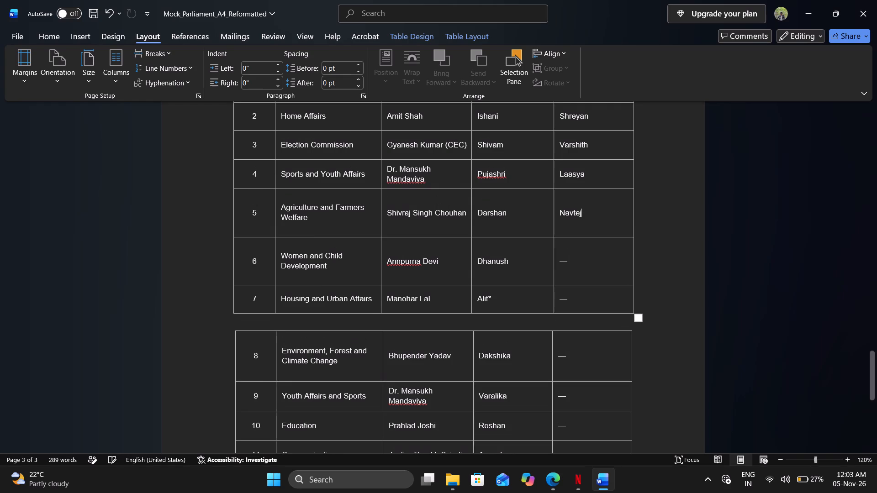
Save the document.
click(87, 15)
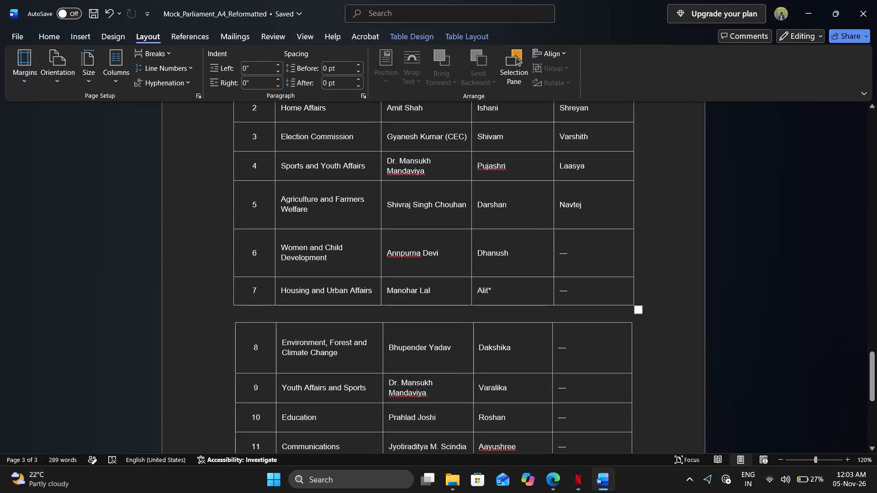
Replace the Question Asked By name in row 6, Women and Child Development, with Pranavi.
click(523, 256)
key(BackSpace)
key(BackSpace)
key(BackSpace)
key(BackSpace)
key(BackSpace)
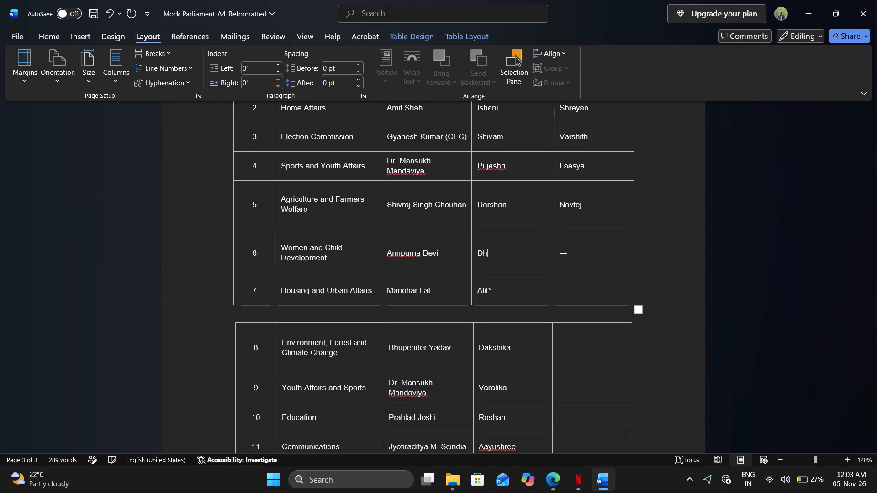
key(BackSpace)
key(BackSpace)
text(PO)
key(BackSpace)
text(ra)
text(na)
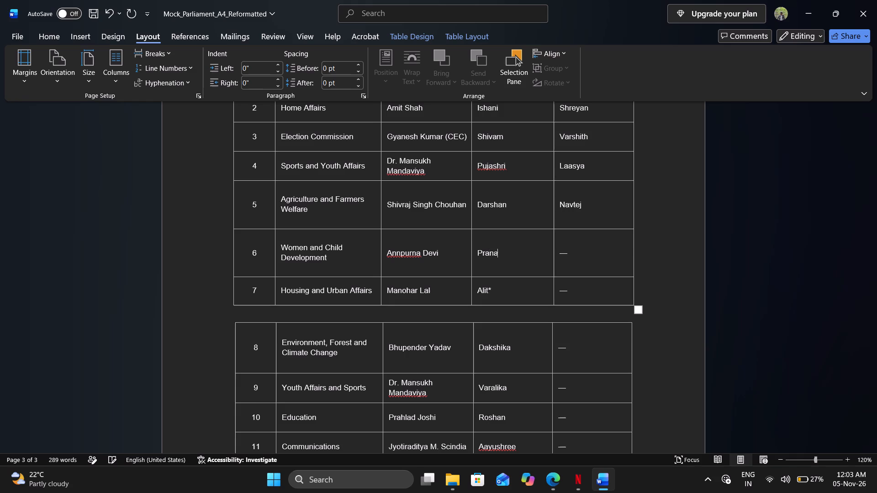
text(vu)
key(space)
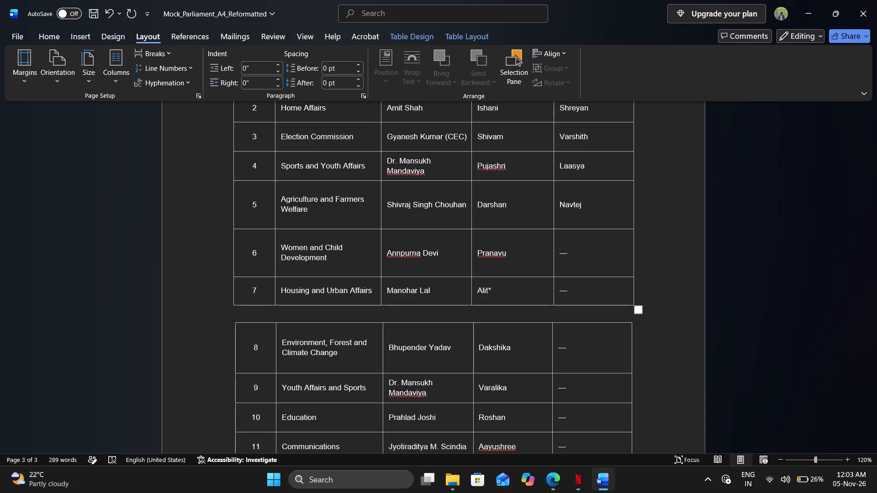
key(BackSpace)
key(BackSpace)
text(i)
key(space)
key(BackSpace)
Replace the dash under Answer Given By in row 6, Women and Child Development, with Mahira.
click(608, 250)
key(BackSpace)
text(ehr)
key(BackSpace)
key(BackSpace)
key(BackSpace)
text(ahira)
key(space)
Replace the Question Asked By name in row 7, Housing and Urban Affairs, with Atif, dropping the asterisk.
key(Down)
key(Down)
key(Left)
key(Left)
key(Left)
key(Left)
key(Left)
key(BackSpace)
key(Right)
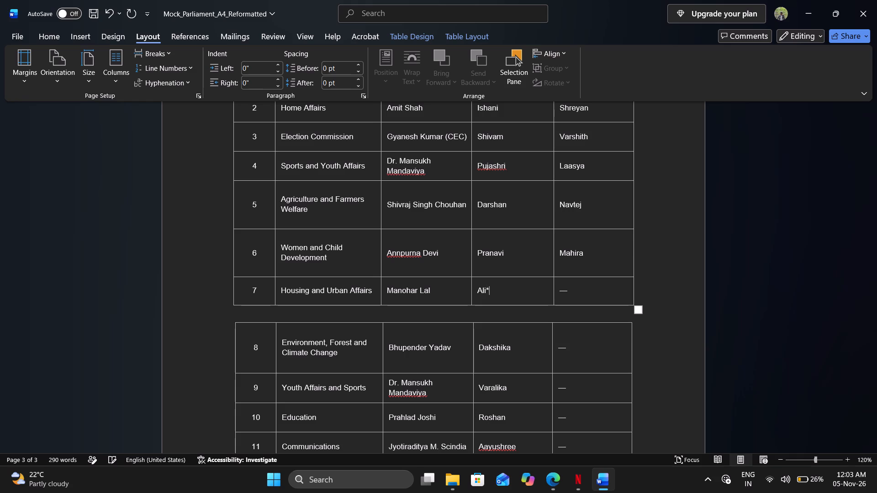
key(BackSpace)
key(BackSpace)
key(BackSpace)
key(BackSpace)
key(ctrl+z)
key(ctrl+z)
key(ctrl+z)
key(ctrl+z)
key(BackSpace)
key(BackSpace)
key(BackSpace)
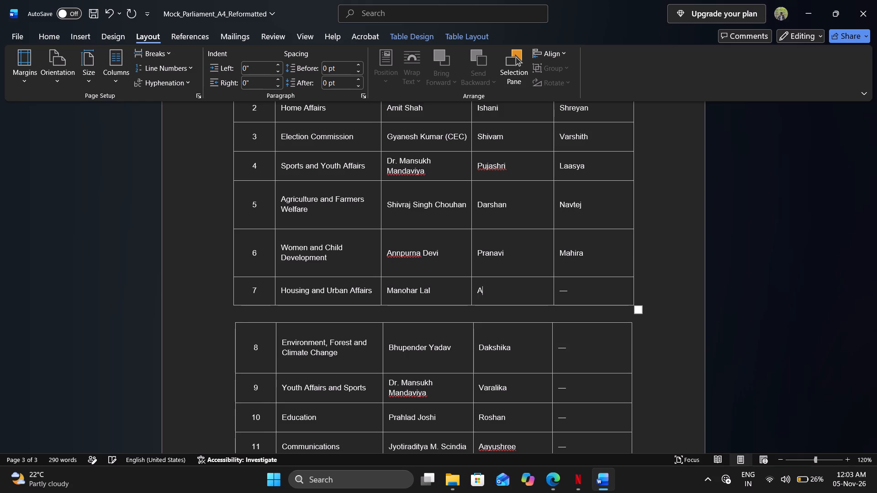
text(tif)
Clear the dash from the Answer Given By cell in row 7, Housing and Urban Affairs, leaving it empty.
key(Right)
key(Right)
key(BackSpace)
text(an)
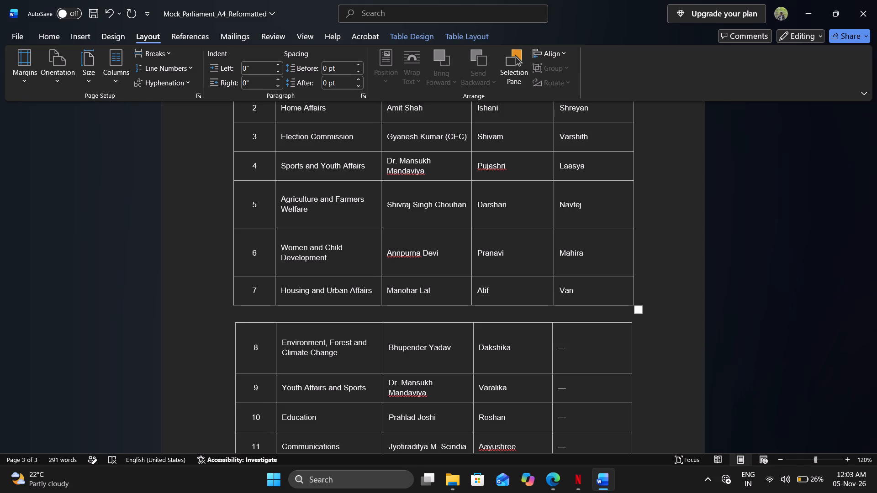
key(BackSpace)
key(BackSpace)
key(BackSpace)
key(BackSpace)
Replace the Question Asked By name in row 7, Housing and Urban Affairs, with Vandit.
key(Left)
key(BackSpace)
key(BackSpace)
key(BackSpace)
key(BackSpace)
text(andit)
Enter Atif as the Answer Given By name in row 7, Housing and Urban Affairs.
key(Right)
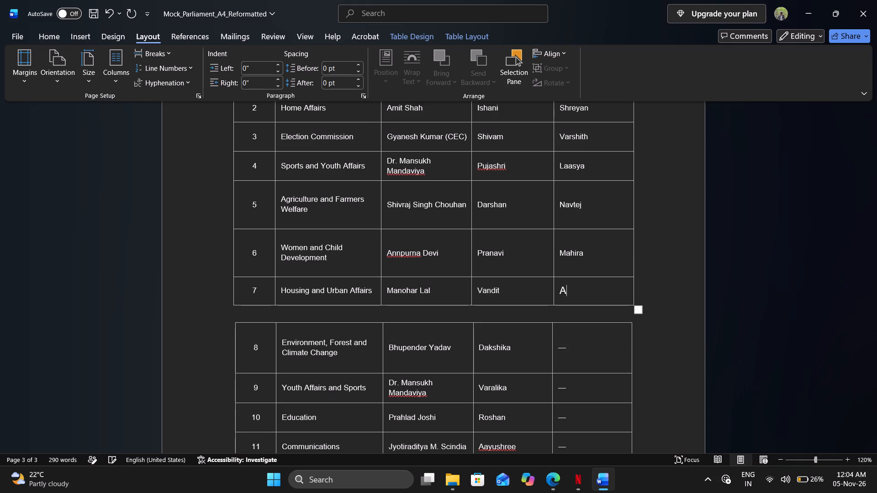
text(tif)
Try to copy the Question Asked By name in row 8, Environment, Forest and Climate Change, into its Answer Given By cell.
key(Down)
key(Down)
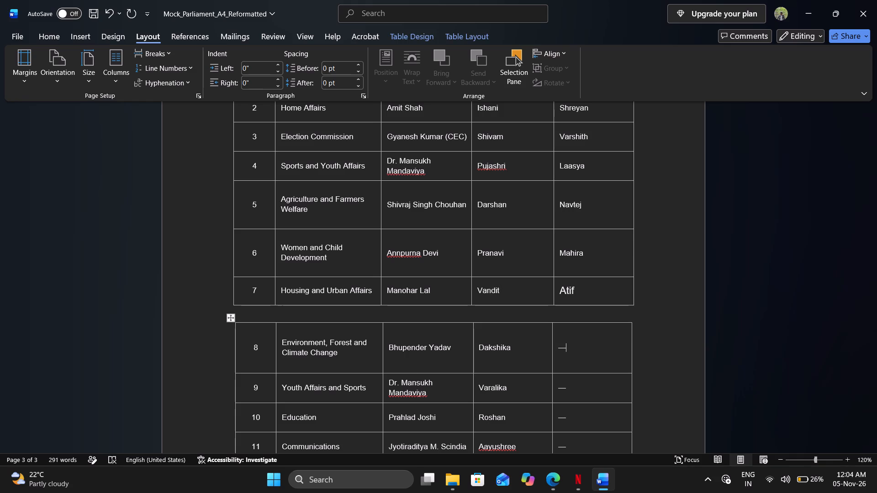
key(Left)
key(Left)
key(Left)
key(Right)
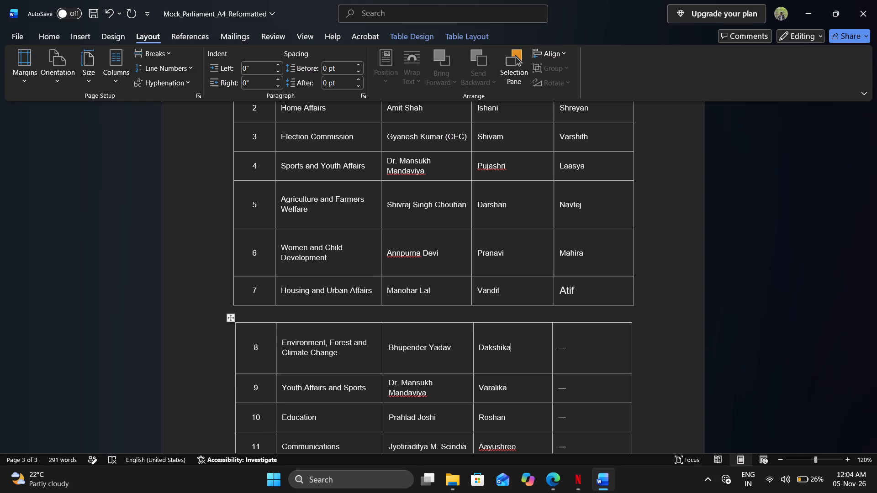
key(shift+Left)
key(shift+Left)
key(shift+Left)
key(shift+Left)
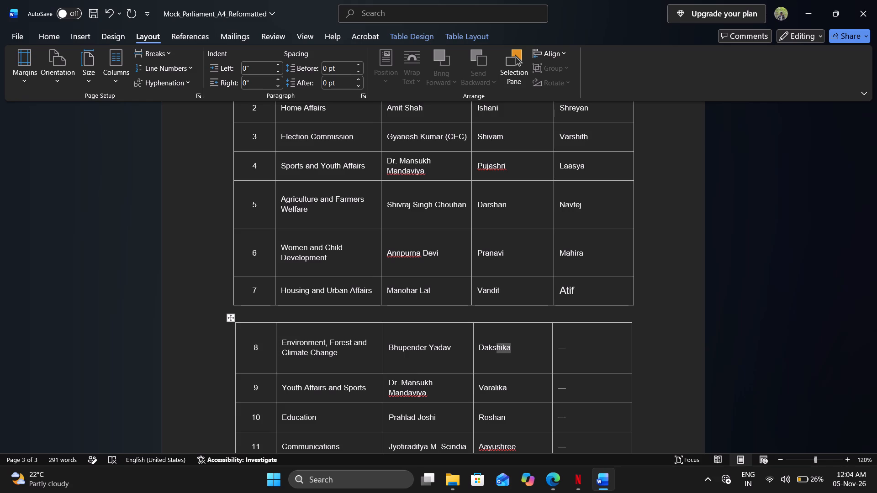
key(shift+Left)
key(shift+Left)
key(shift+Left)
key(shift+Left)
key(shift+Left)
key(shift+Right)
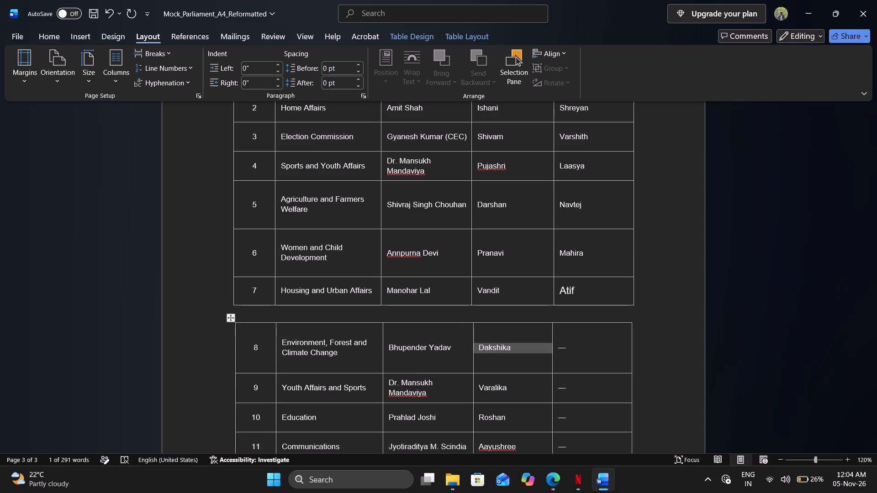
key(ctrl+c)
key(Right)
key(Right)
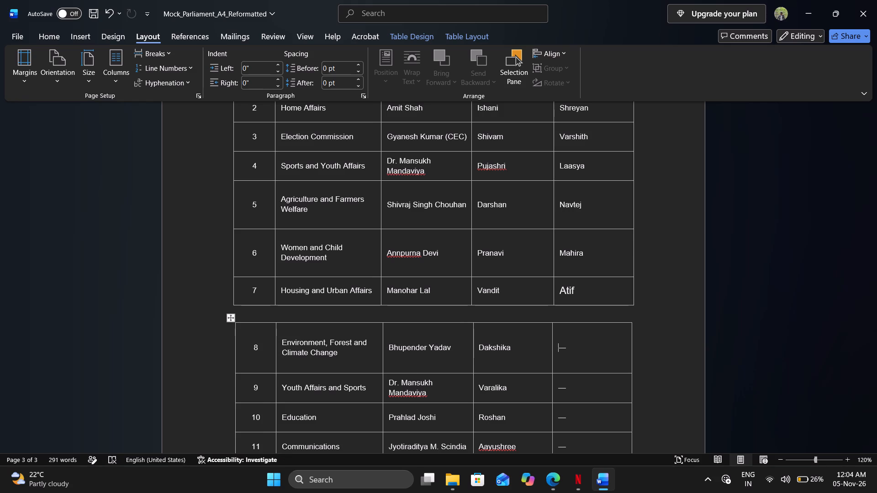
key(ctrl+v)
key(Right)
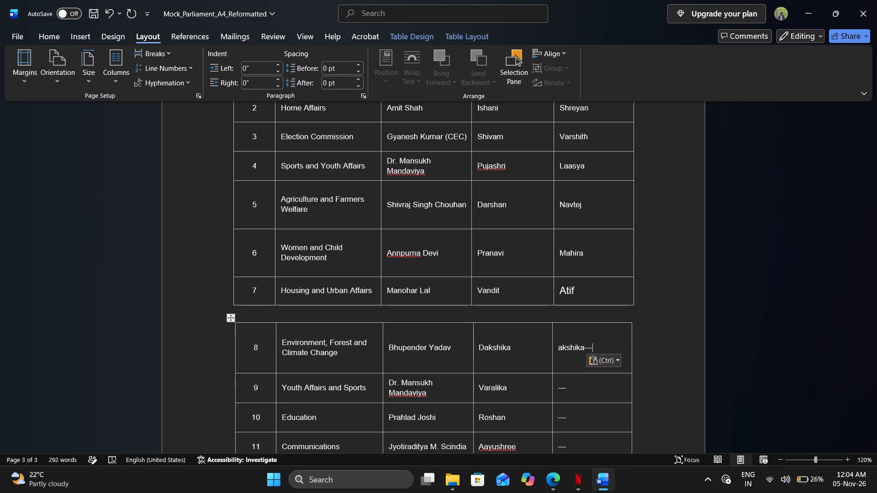
Clear the pasted text and the dash from the Answer Given By cell in row 8.
key(Left)
key(Right)
key(BackSpace)
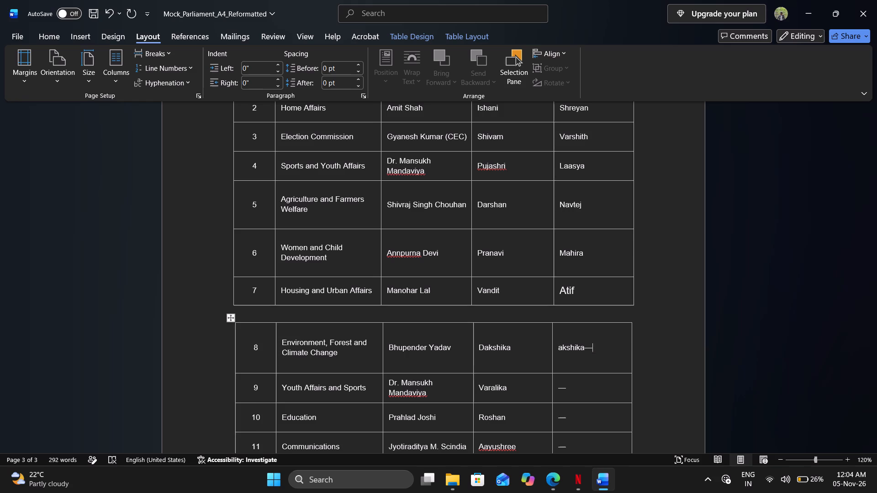
key(BackSpace)
key(BackSpace)
key(BackSpace)
key(BackSpace)
key(BackSpace)
key(BackSpace)
key(BackSpace)
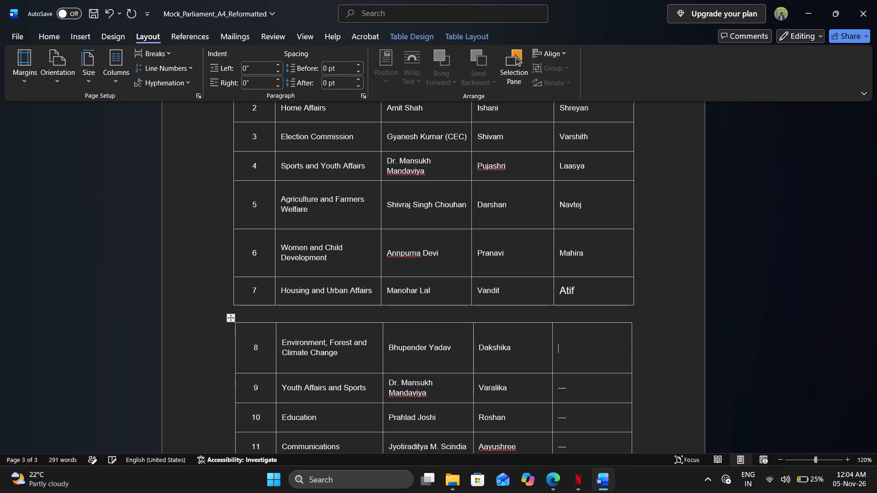
Replace the Question Asked By name in row 8, Environment, Forest and Climate Change, with Dhanush.
key(Left)
key(Left)
key(Right)
key(BackSpace)
key(BackSpace)
key(BackSpace)
key(BackSpace)
key(BackSpace)
key(BackSpace)
key(BackSpace)
text(hanush)
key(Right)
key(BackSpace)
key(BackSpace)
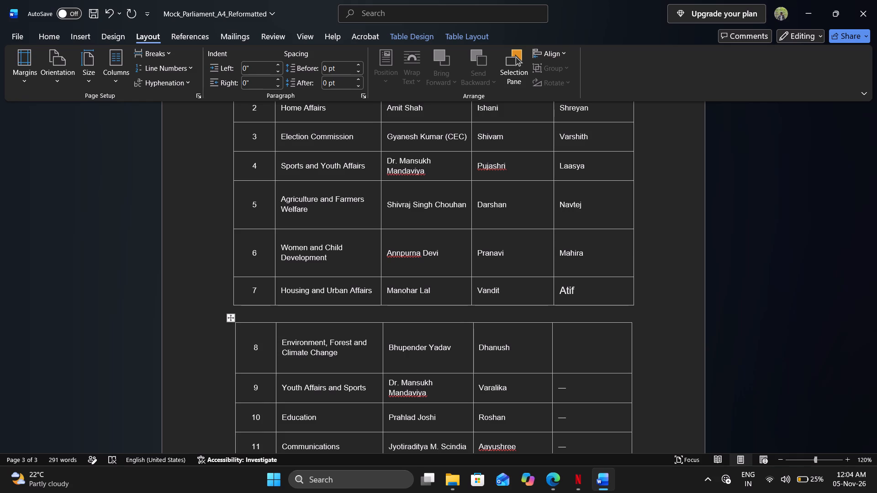
Move the name Dhanush in row 8 from the Question Asked By cell to the Answer Given By cell.
key(Left)
key(Left)
key(Right)
key(shift+Left)
key(shift+Left)
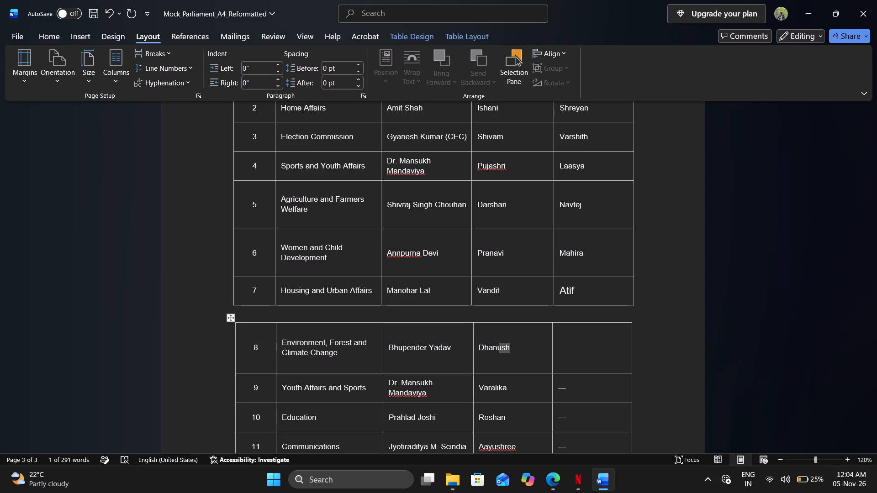
key(shift+Left)
key(shift+Left)
key(shift+Left)
key(shift+Left)
key(ctrl+x)
key(Right)
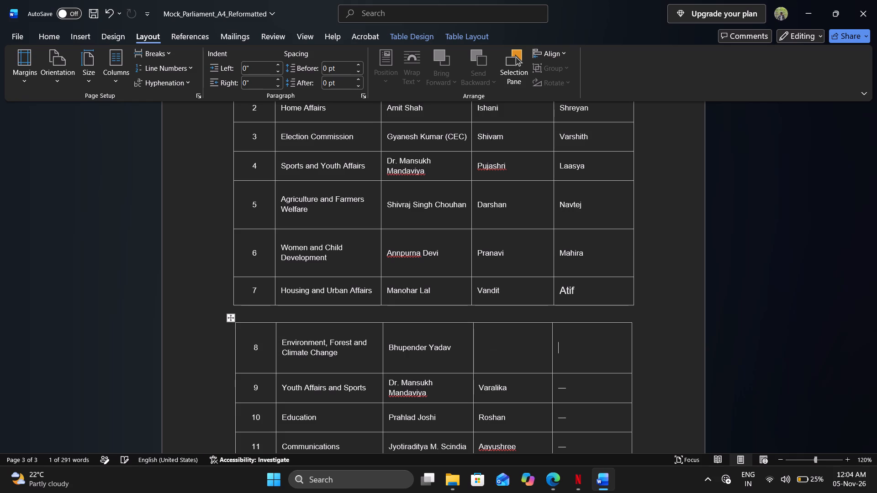
key(Right)
key(Left)
key(ctrl+c)
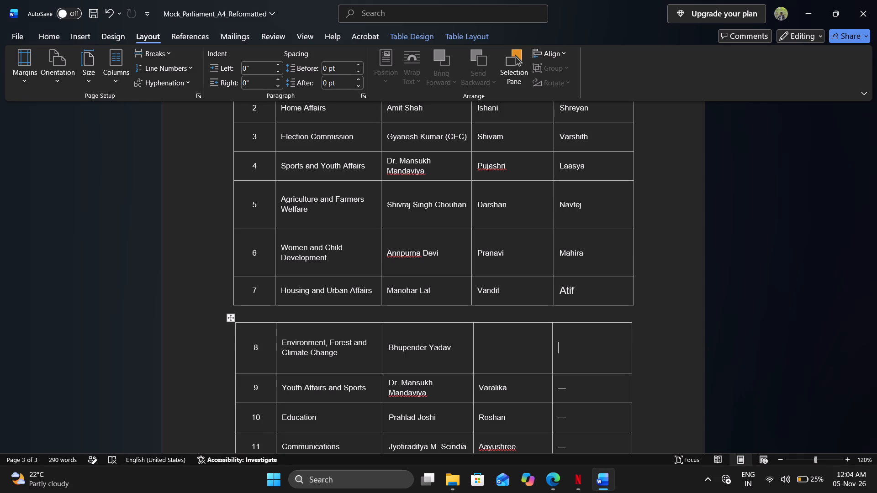
key(ctrl+v)
Enter Sudeeksha in the empty Question Asked By cell of row 8, Environment, Forest and Climate Change.
key(Left)
key(Left)
key(Left)
key(Left)
key(Left)
key(Left)
key(Left)
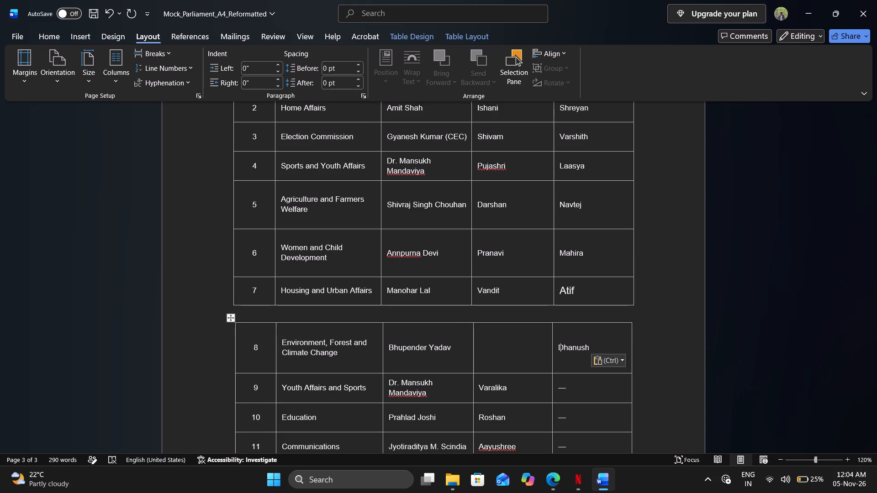
key(Left)
key(u)
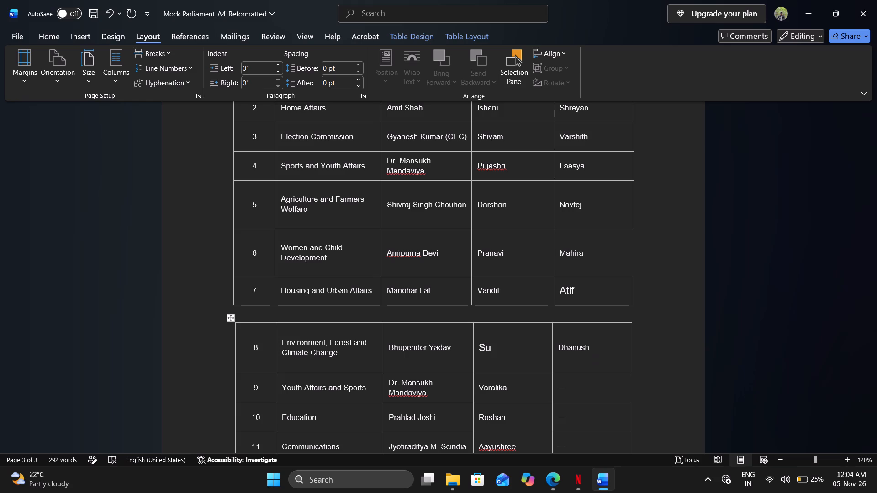
key(BackSpace)
text(udd)
key(BackSpace)
key(h)
key(BackSpace)
key(k)
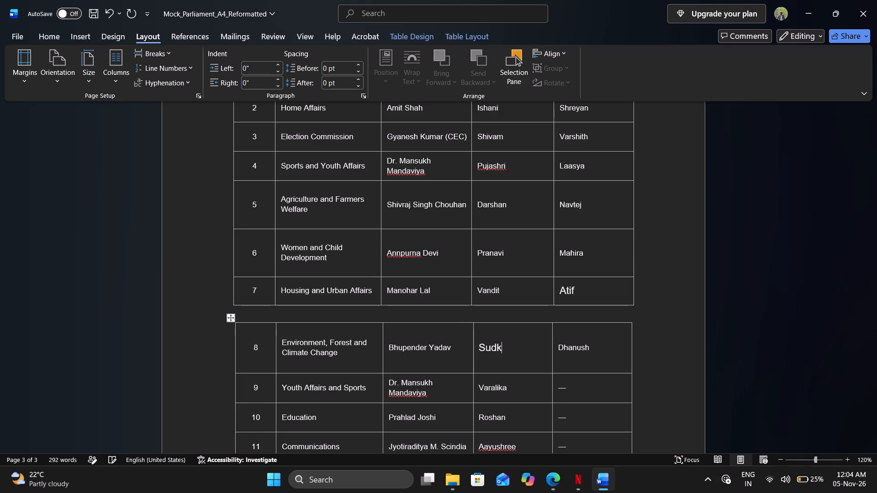
key(BackSpace)
text(ee)
text(ksha)
Replace the Question Asked By name in row 9, Youth Affairs and Sports, with Pragnya.
key(Down)
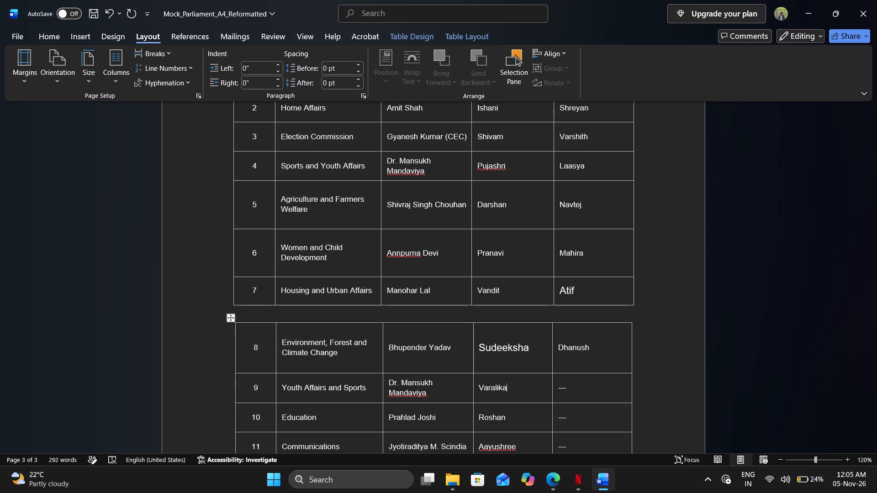
key(BackSpace)
key(BackSpace)
key(BackSpace)
key(BackSpace)
key(BackSpace)
key(BackSpace)
key(BackSpace)
key(BackSpace)
text(rag)
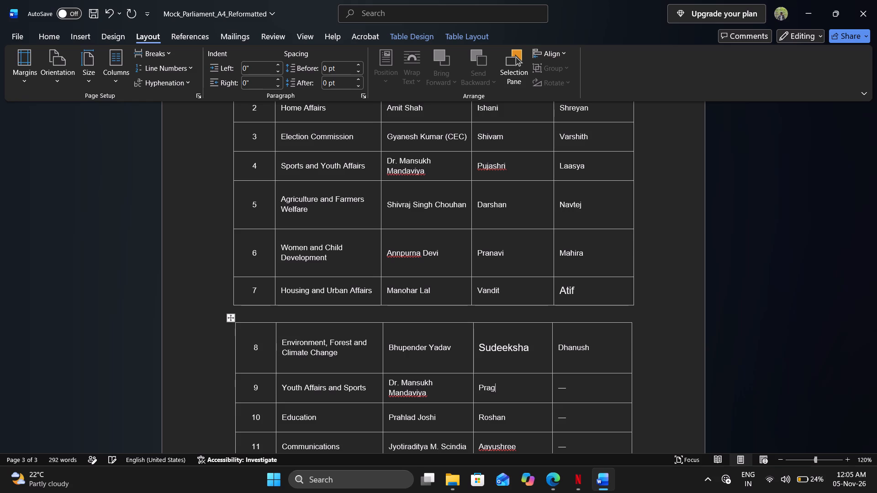
text(nya)
Replace the dash in the Answer Given By cell of row 9, Youth Affairs and Sports, with Varalika.
key(Right)
key(Right)
key(BackSpace)
key(BackSpace)
text(aralika)
Move the name Roshan in row 10, Education, from the Question Asked By cell to the Answer Given By cell, replacing the dash.
key(Down)
key(Left)
key(Left)
key(Left)
key(Right)
key(BackSpace)
key(BackSpace)
key(BackSpace)
key(BackSpace)
key(BackSpace)
key(BackSpace)
key(BackSpace)
key(Right)
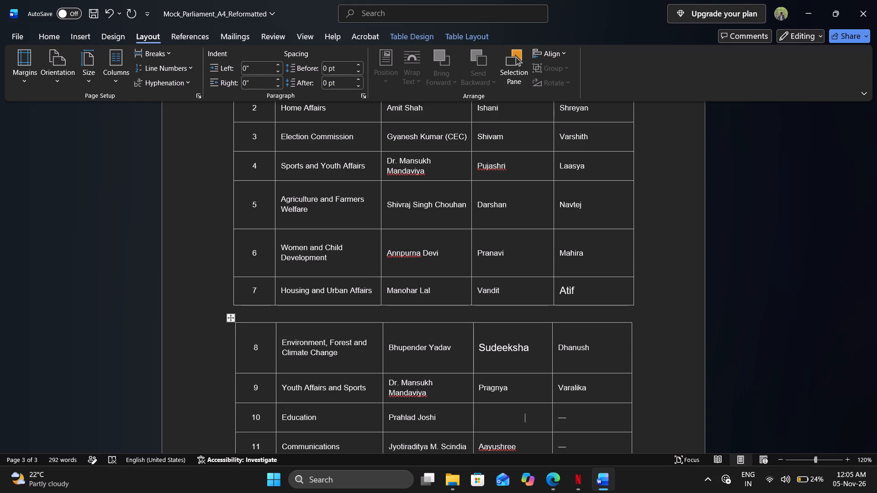
key(Right)
key(BackSpace)
Enter Drutisha in the empty Question Asked By cell of row 10, Education.
key(Left)
key(Left)
key(Left)
key(Left)
key(Left)
key(Left)
key(Left)
key(BackSpace)
key(t)
text(isha)
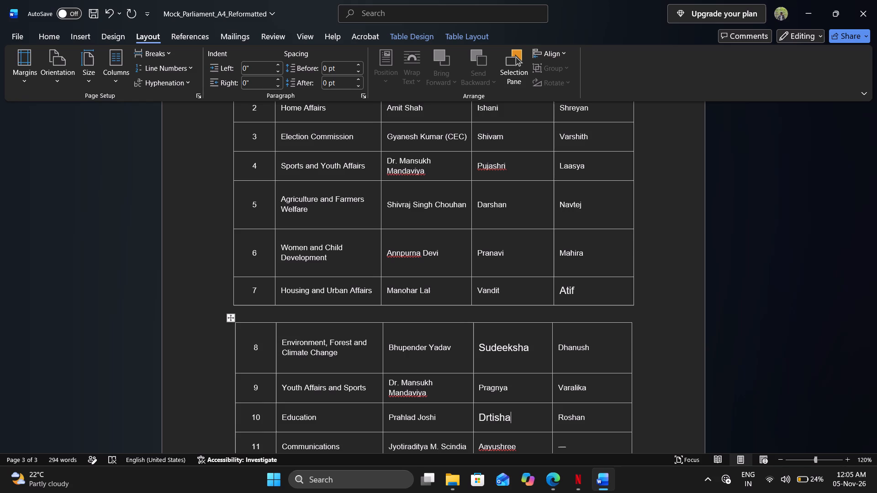
key(Left)
key(Left)
key(Left)
key(Left)
key(Left)
key(u)
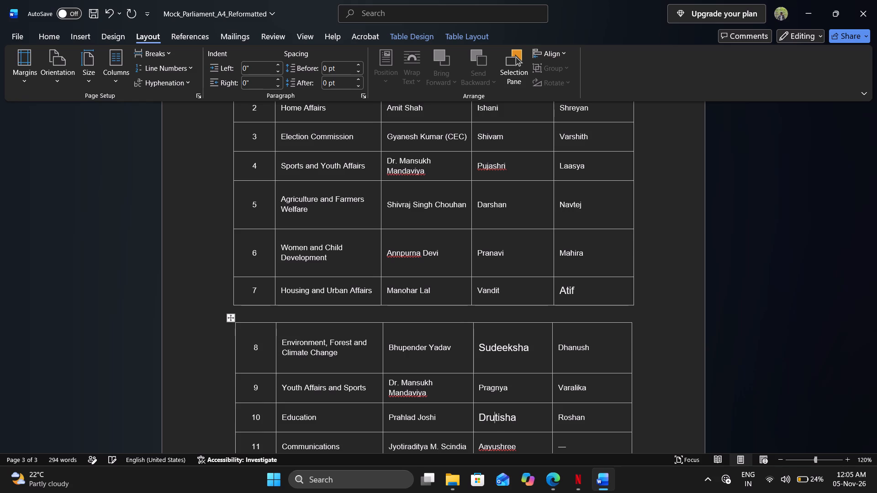
Move the name Aayushree in row 11, Communications, to the Answer Given By cell, keeping only its initial A under Question Asked By.
scroll(601, 247, down, 1)
click(533, 333)
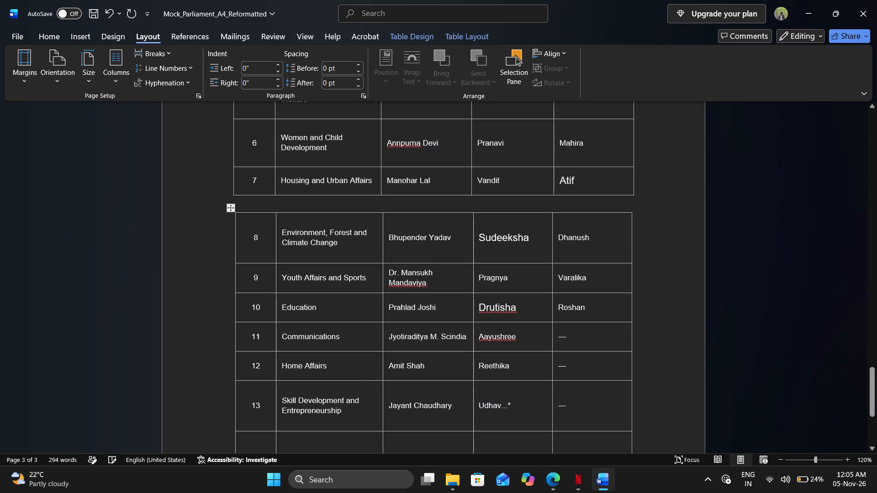
click(43, 34)
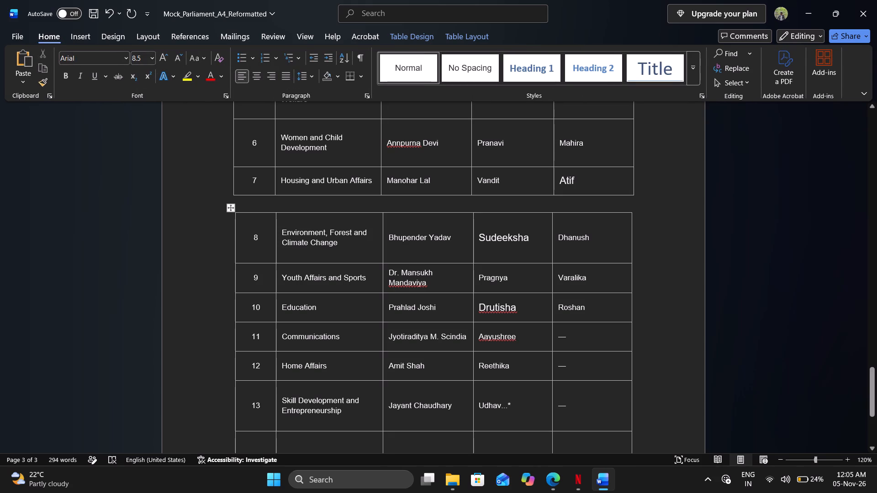
key(BackSpace)
key(BackSpace)
key(BackSpace)
key(BackSpace)
key(BackSpace)
key(BackSpace)
key(BackSpace)
key(BackSpace)
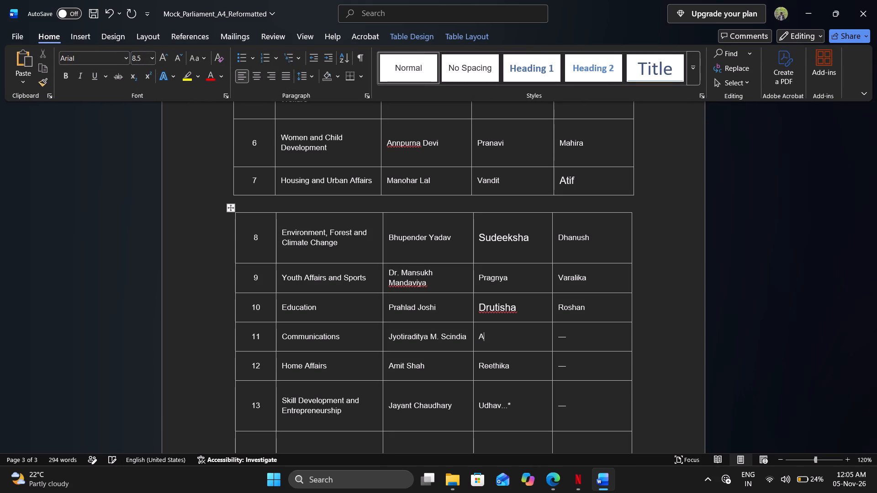
key(Right)
key(Right)
key(BackSpace)
key(a)
key(y)
key(u)
text(shree)
Complete the Question Asked By name in row 11, Communications, as Aananya.
key(Left)
key(Left)
key(Left)
key(Left)
key(Left)
key(Left)
key(Left)
key(Left)
key(Left)
key(Left)
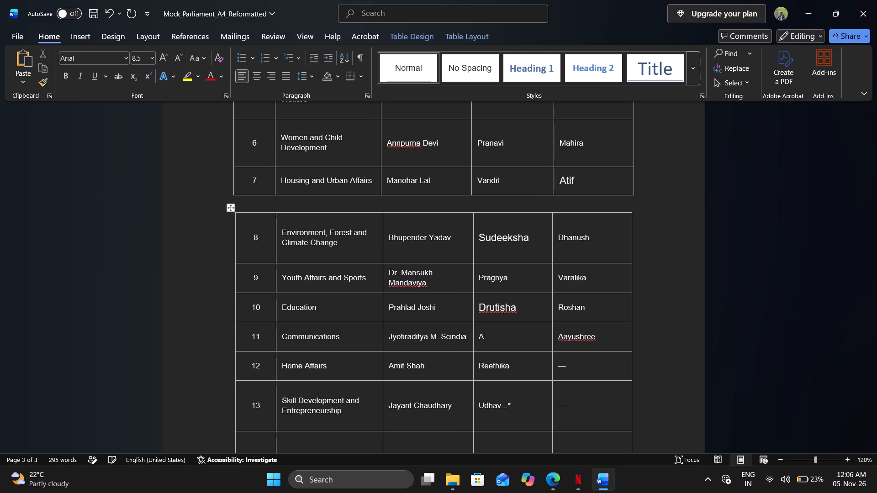
key(Right)
key(Left)
text(ANA)
key(BackSpace)
key(BackSpace)
text(an)
key(a)
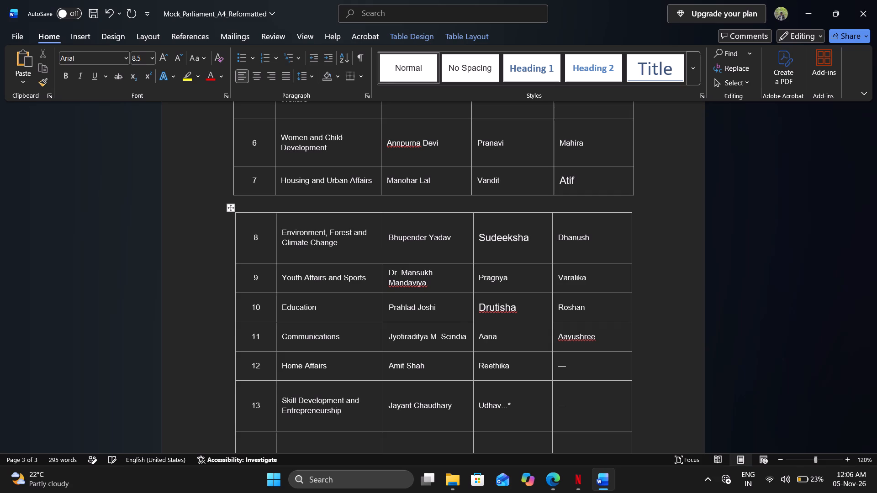
text(nya)
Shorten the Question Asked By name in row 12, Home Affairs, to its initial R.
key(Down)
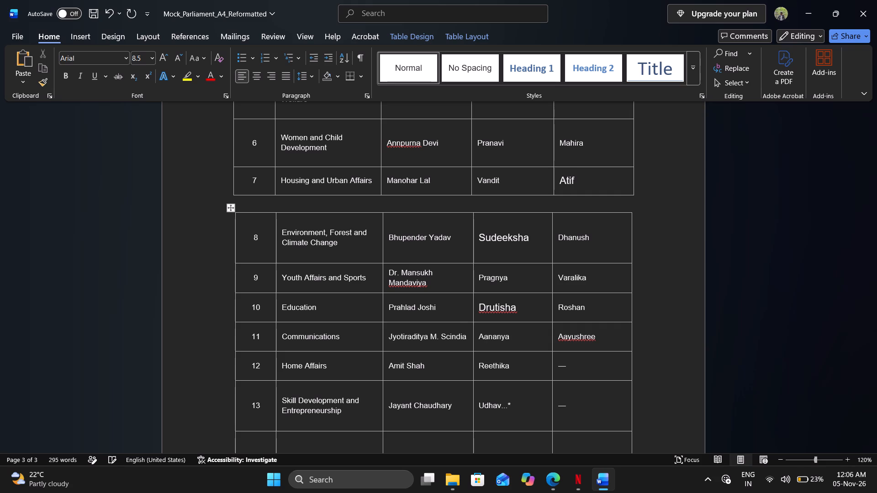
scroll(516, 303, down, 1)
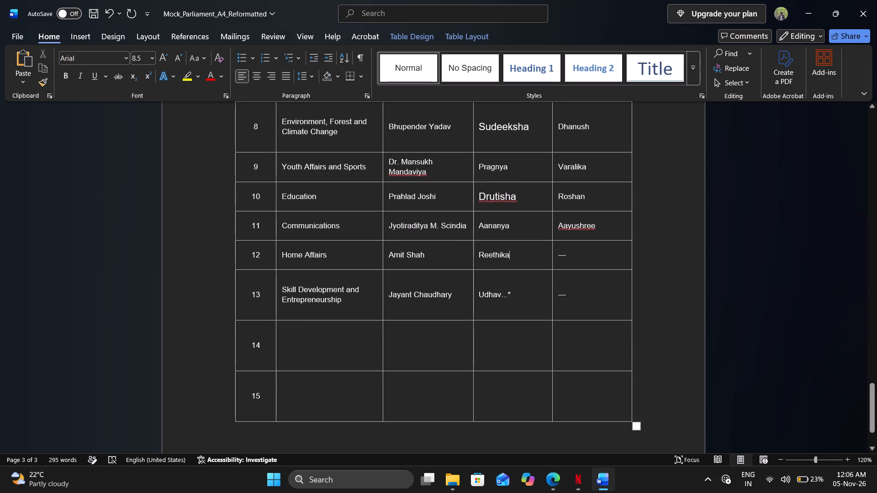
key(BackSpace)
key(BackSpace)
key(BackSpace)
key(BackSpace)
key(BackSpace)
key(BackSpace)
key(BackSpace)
Compare the Home Affairs entry in row 12 with the portfolios and names already listed in the upper Mock Parliament table.
scroll(539, 257, up, 3)
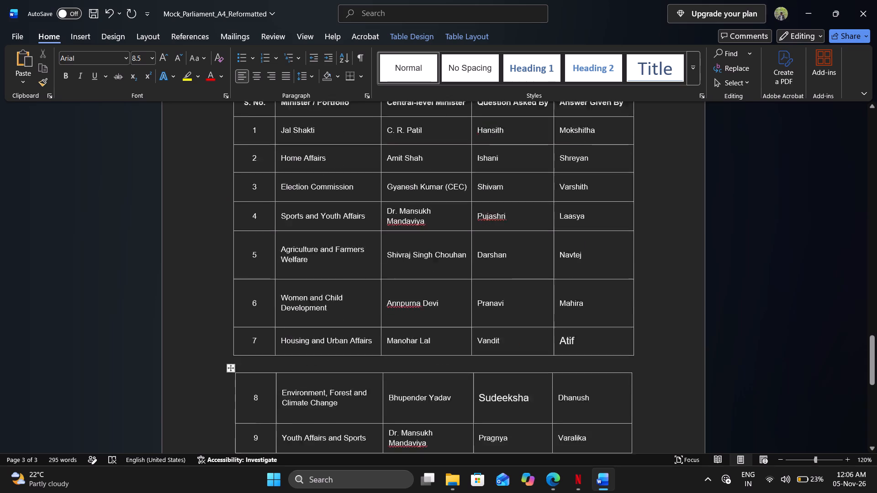
scroll(539, 257, up, 1)
scroll(539, 257, down, 2)
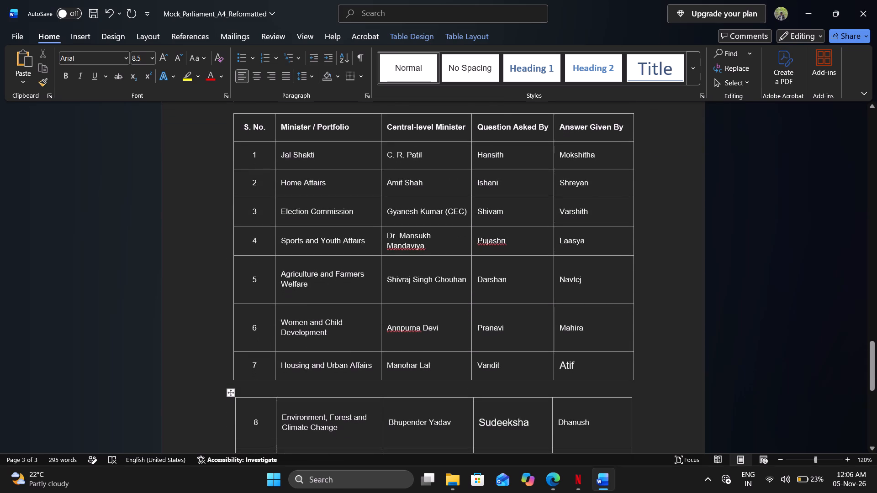
scroll(539, 257, down, 3)
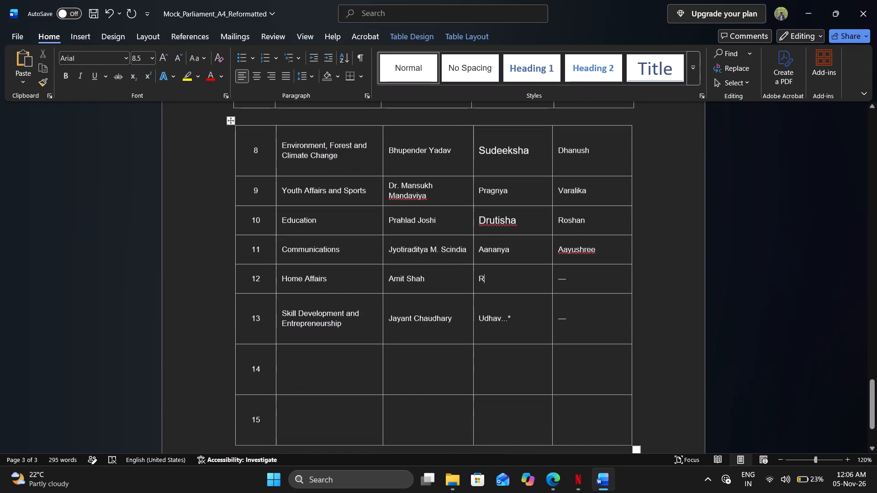
drag(251, 278, 280, 278)
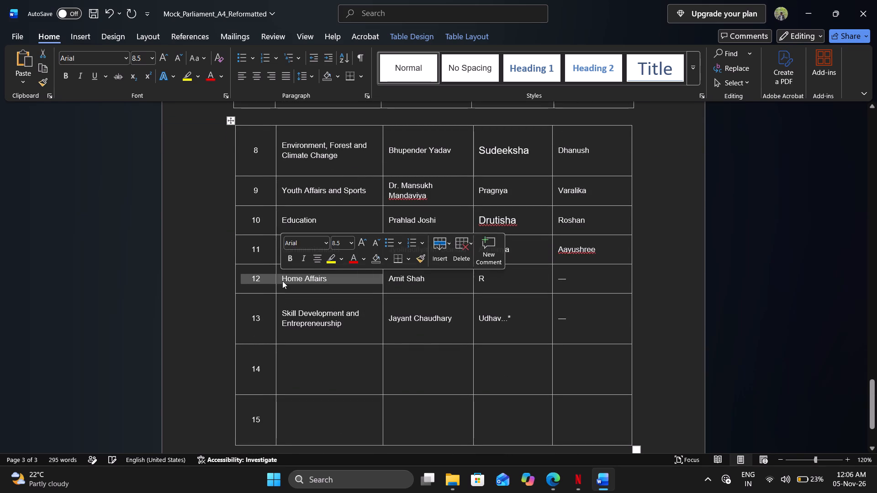
click(282, 281)
drag(346, 271, 294, 277)
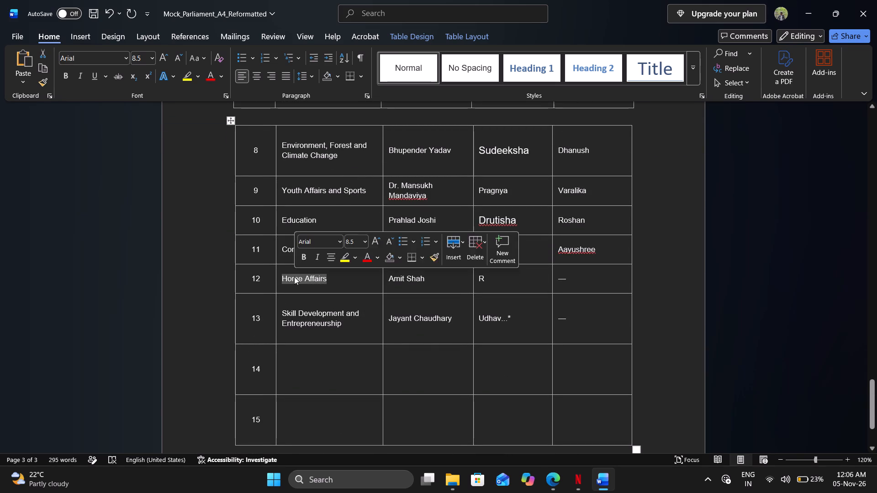
scroll(402, 344, up, 3)
scroll(402, 344, down, 1)
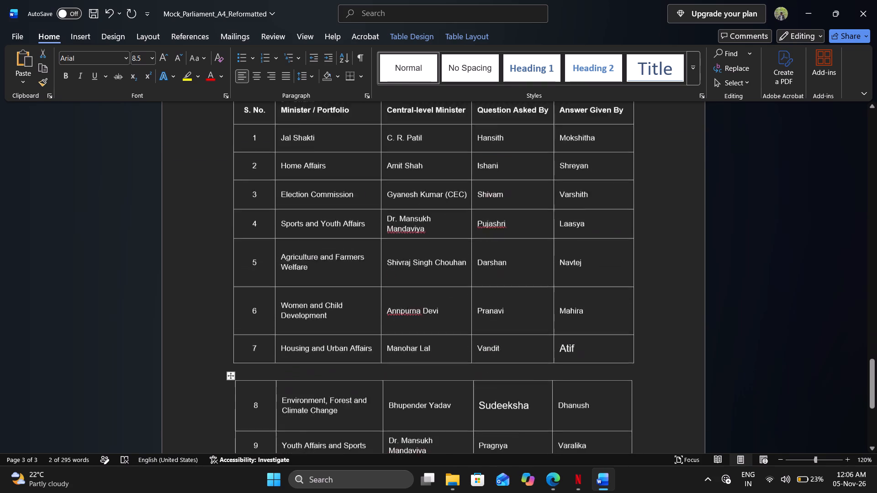
scroll(402, 344, down, 2)
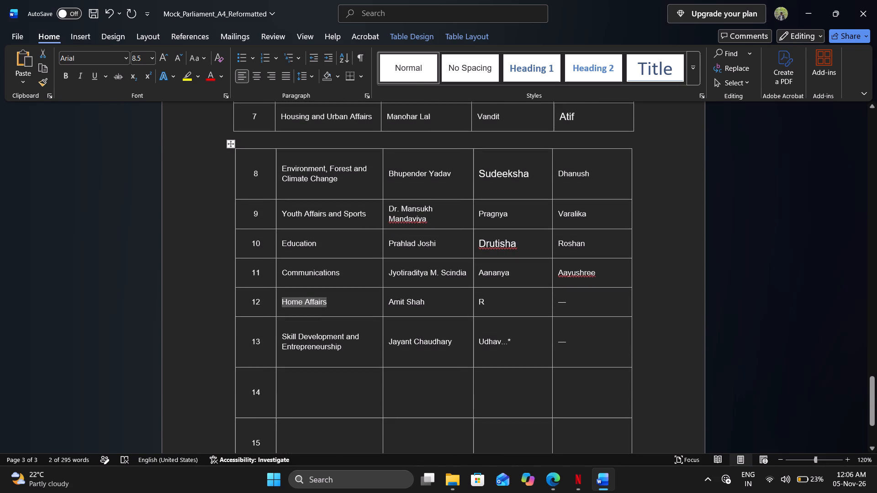
scroll(391, 357, down, 1)
Clear the portfolio, minister, question and answer contents of row 12, Home Affairs, keeping the cells and serial number.
drag(584, 277, 543, 277)
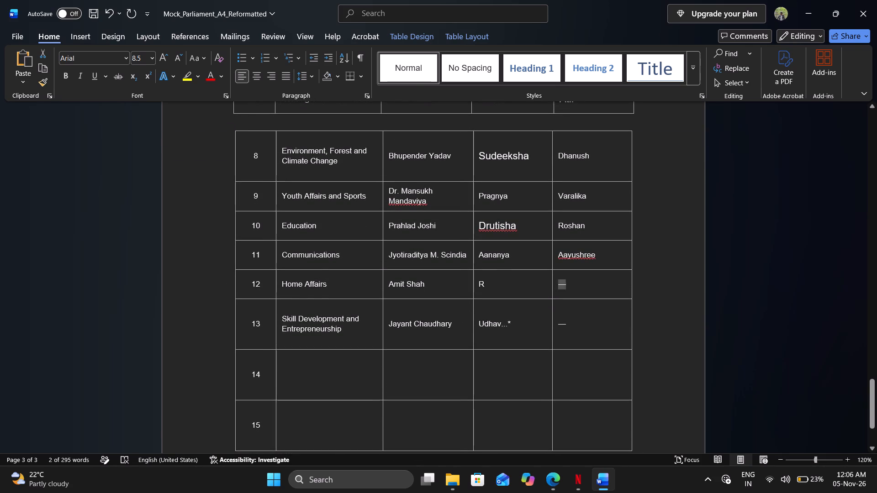
drag(543, 277, 321, 279)
key(BackSpace)
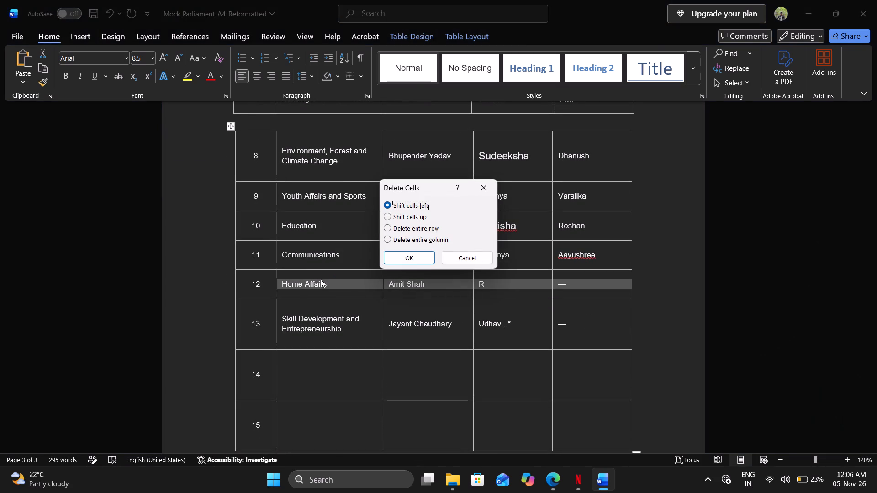
click(466, 256)
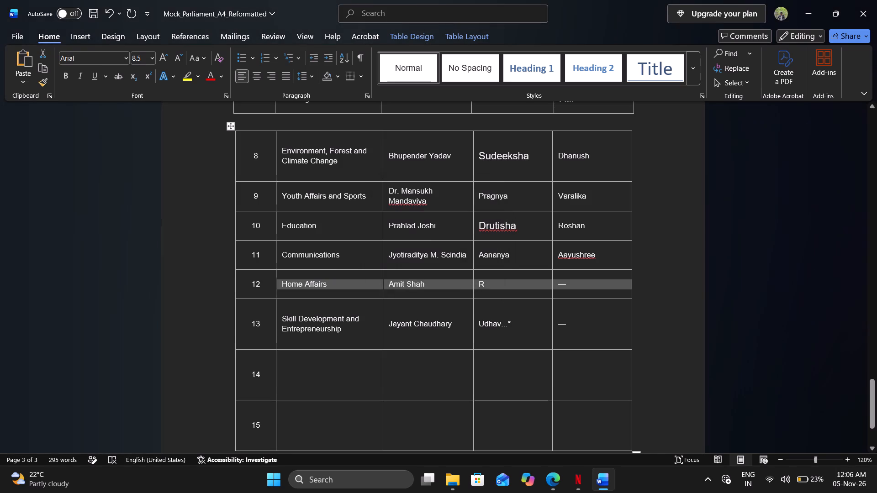
key(Delete)
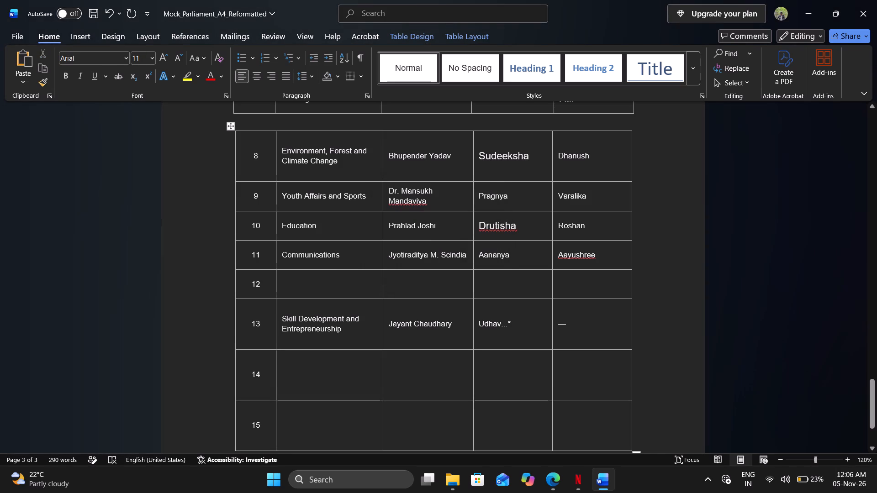
Clear the Answer Given By dash and the Question Asked By name in row 13, Skill Development and Entrepreneurship.
click(573, 326)
key(BackSpace)
key(BackSpace)
key(Left)
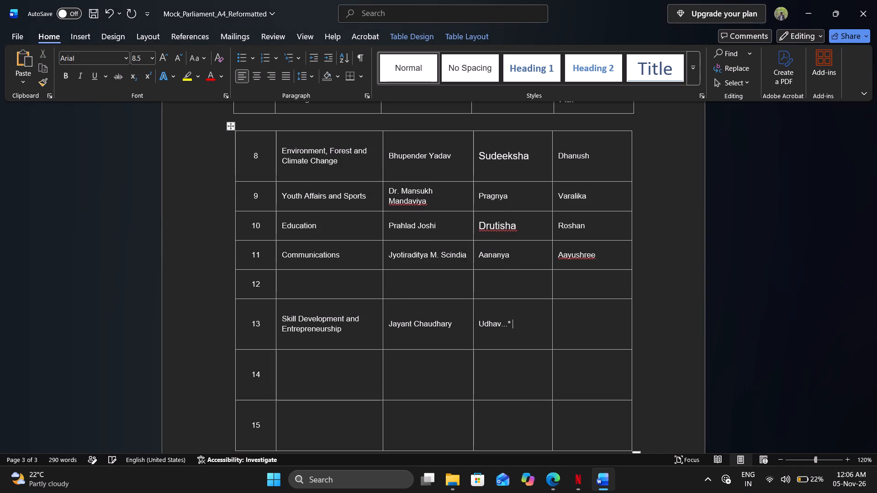
key(Left)
key(Right)
key(BackSpace)
key(BackSpace)
key(BackSpace)
key(BackSpace)
key(BackSpace)
key(BackSpace)
key(BackSpace)
key(BackSpace)
key(BackSpace)
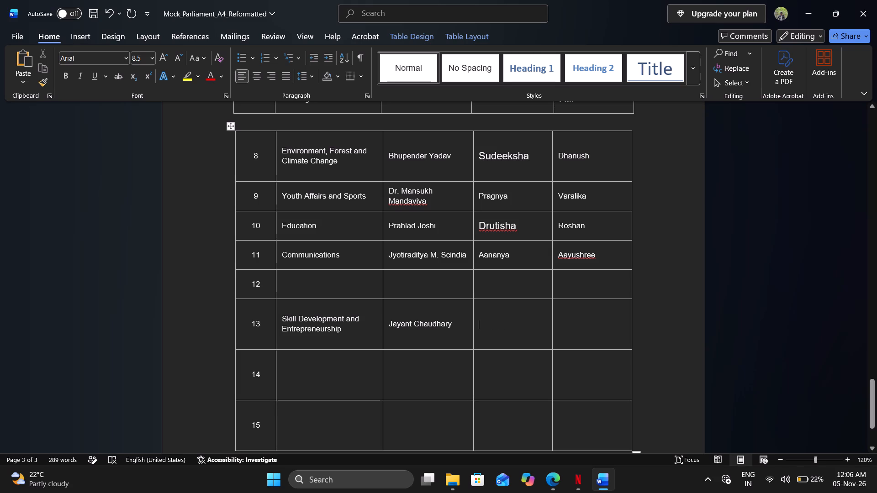
Replace the Question Asked By name in row 10, Education, with Avyan.
scroll(565, 335, up, 1)
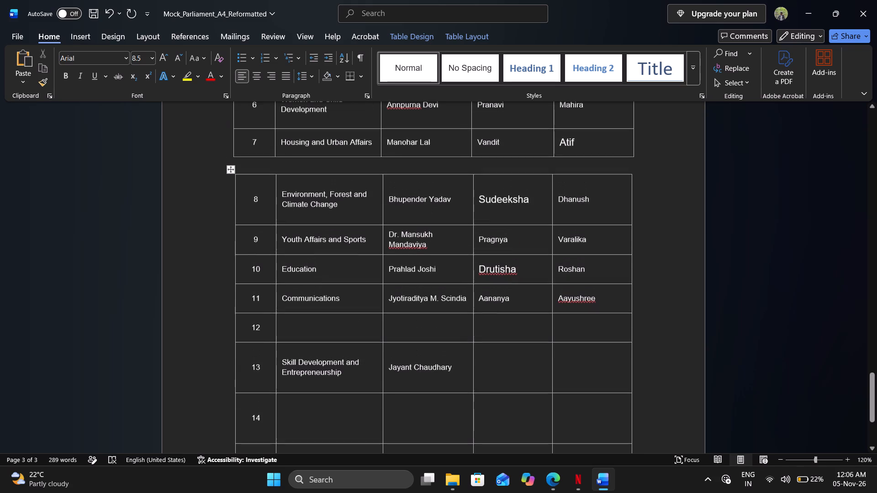
click(523, 270)
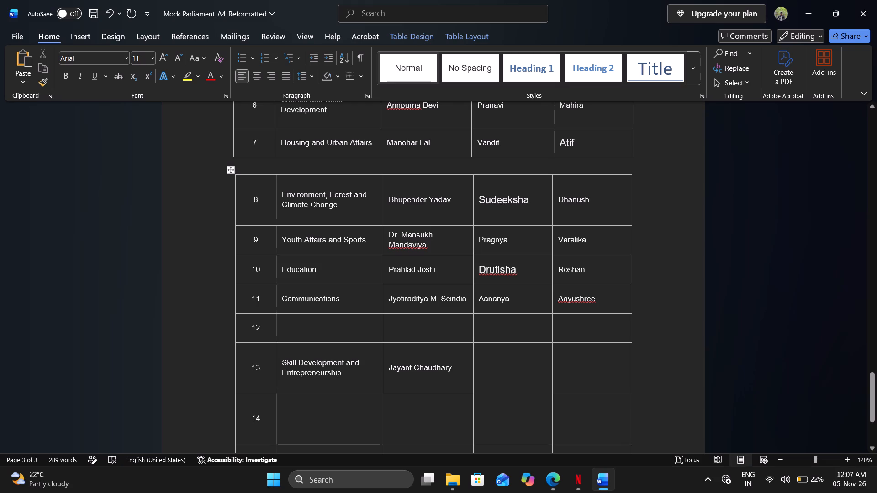
key(BackSpace)
key(BackSpace)
key(BackSpace)
key(BackSpace)
key(BackSpace)
key(BackSpace)
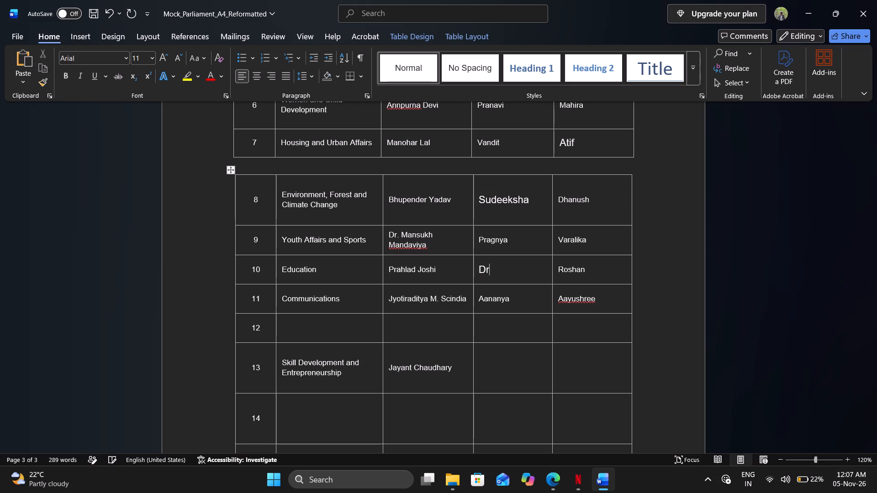
key(BackSpace)
key(BackSpace)
text(vyan)
key(space)
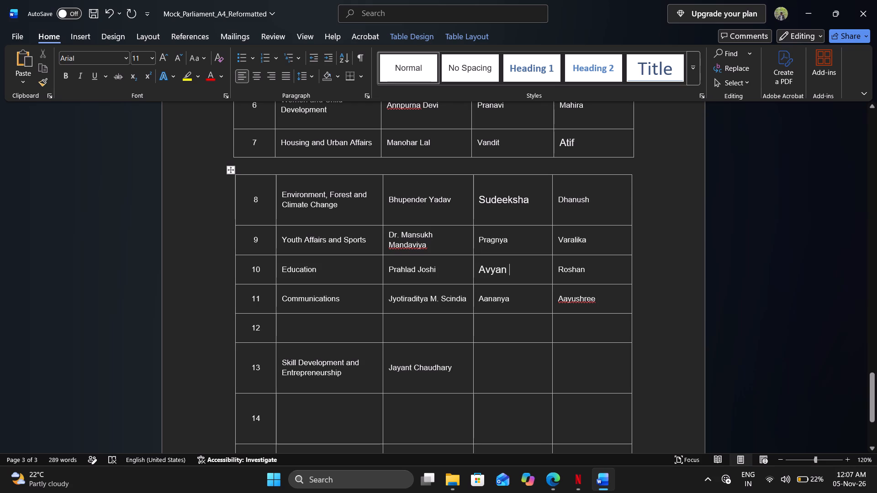
Move the Skill Development and Entrepreneurship portfolio and its minister Jayant Chaudhary from row 13 into the empty row 12.
click(504, 370)
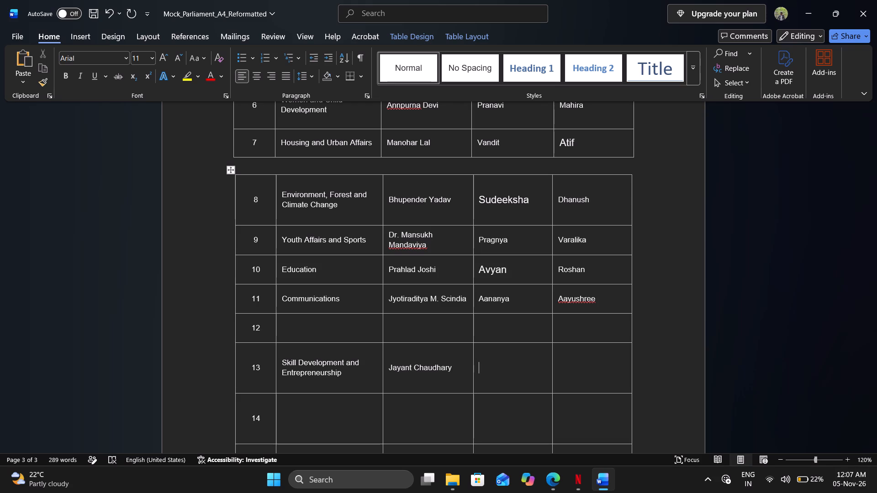
scroll(504, 370, up, 1)
scroll(504, 370, down, 2)
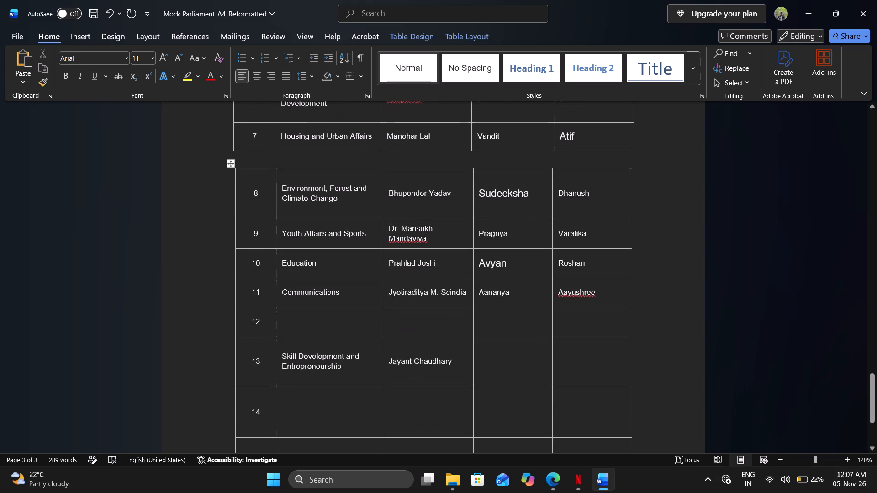
scroll(504, 370, down, 1)
scroll(504, 370, up, 1)
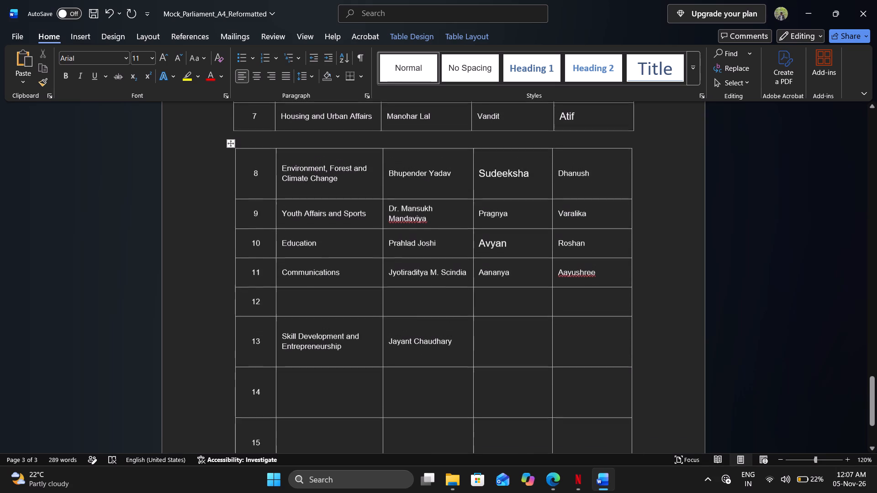
scroll(504, 304, up, 1)
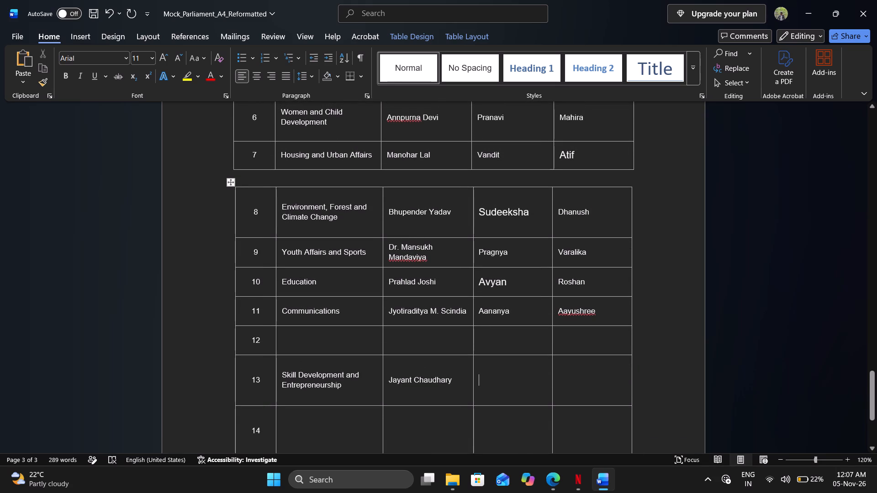
drag(458, 387, 296, 377)
key(ctrl+x)
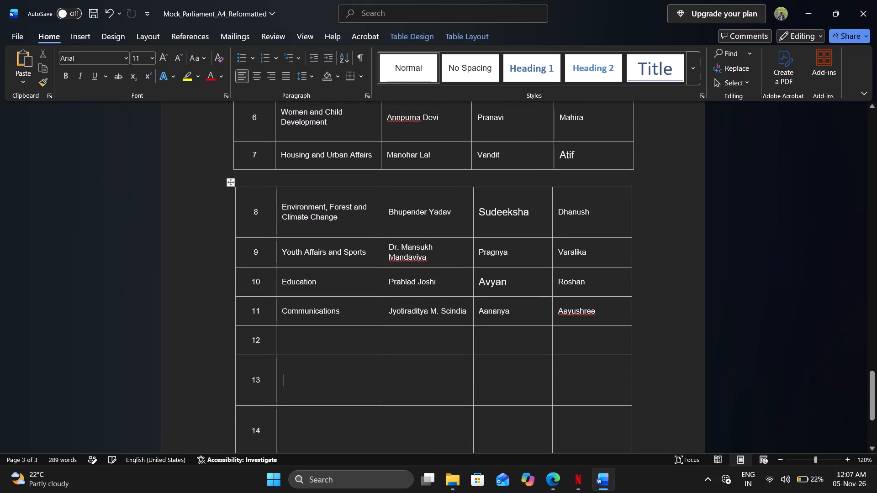
click(302, 345)
key(ctrl+v)
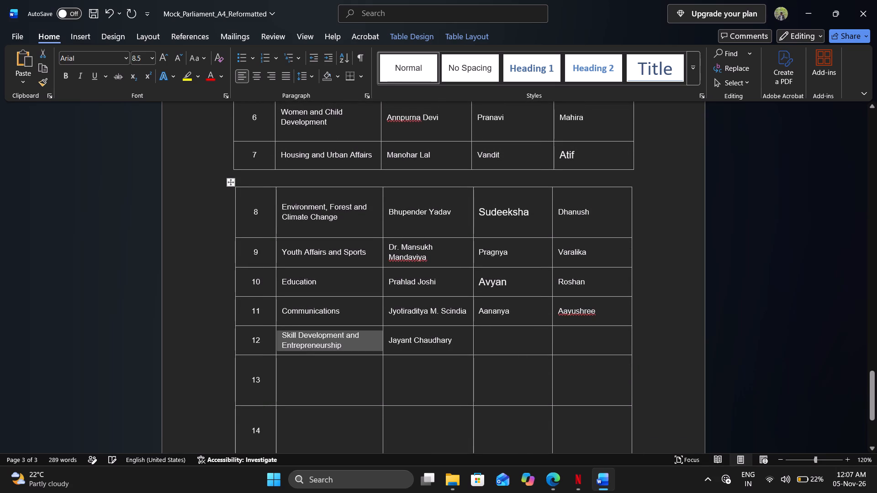
Review the portfolios, ministers and question-and-answer names across both Mock Parliament tables, rows 1 to 12.
click(368, 387)
scroll(465, 383, up, 1)
scroll(465, 383, down, 1)
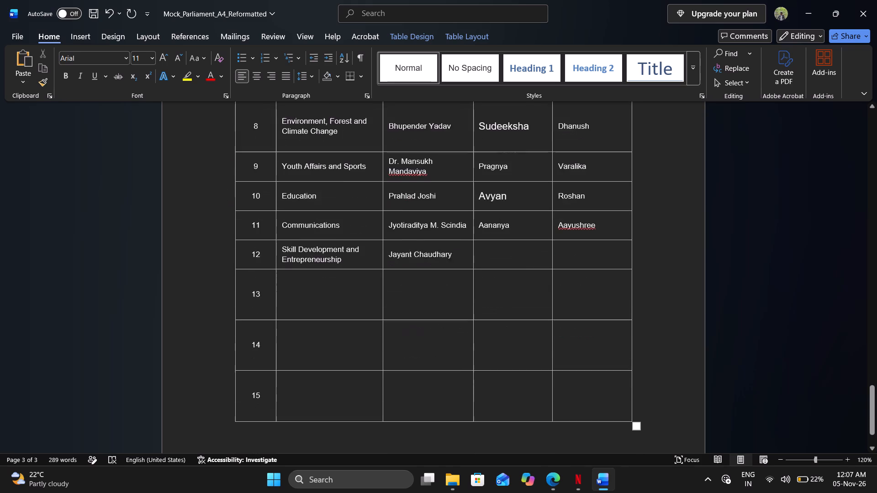
scroll(348, 323, up, 1)
scroll(348, 323, down, 1)
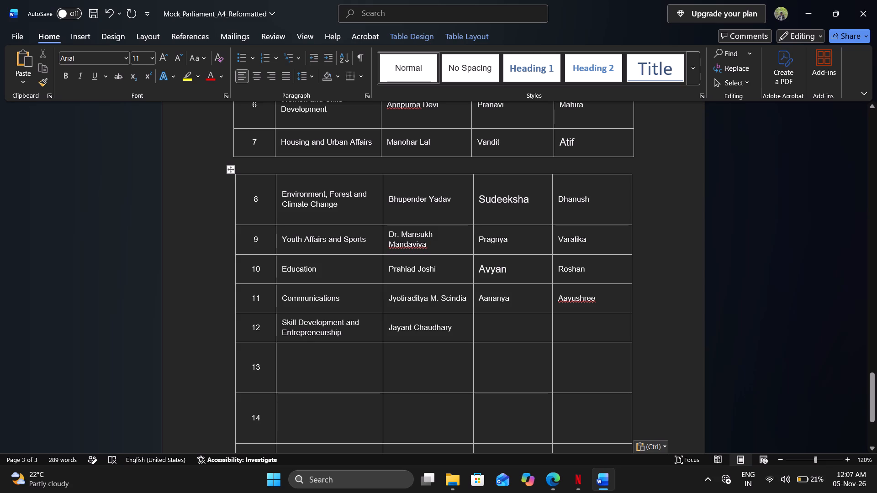
scroll(568, 286, up, 2)
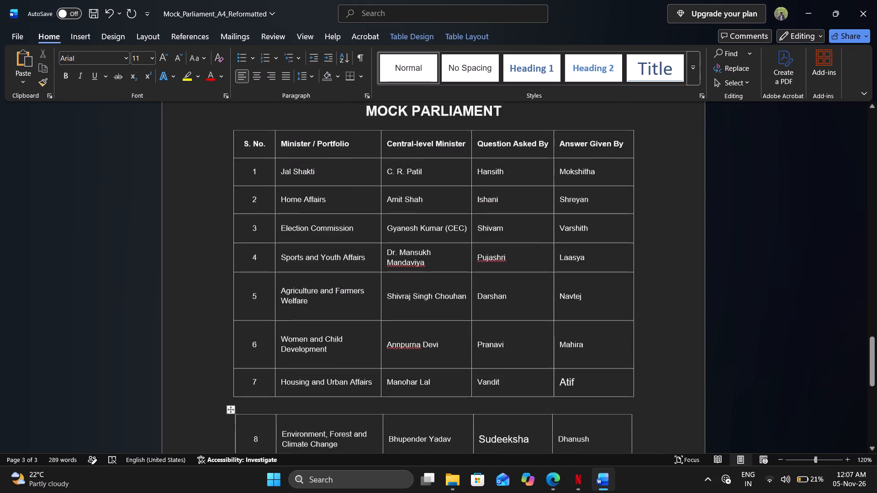
scroll(568, 286, down, 3)
click(521, 300)
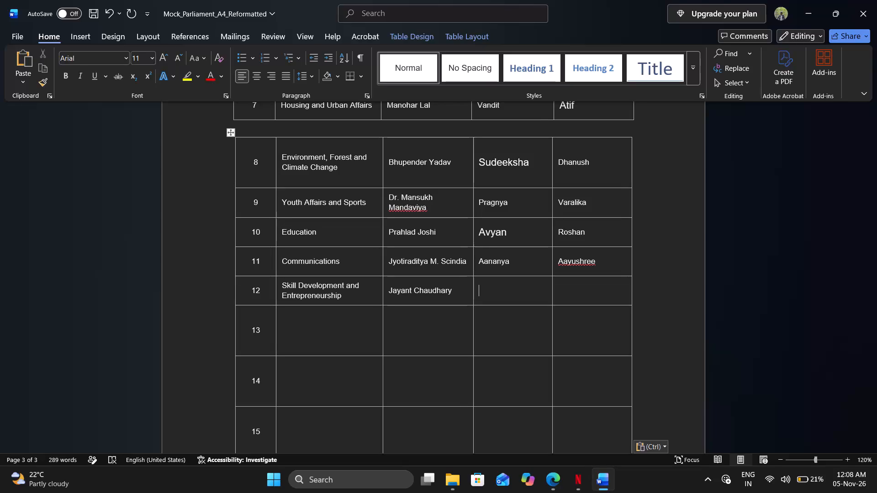
scroll(483, 249, up, 2)
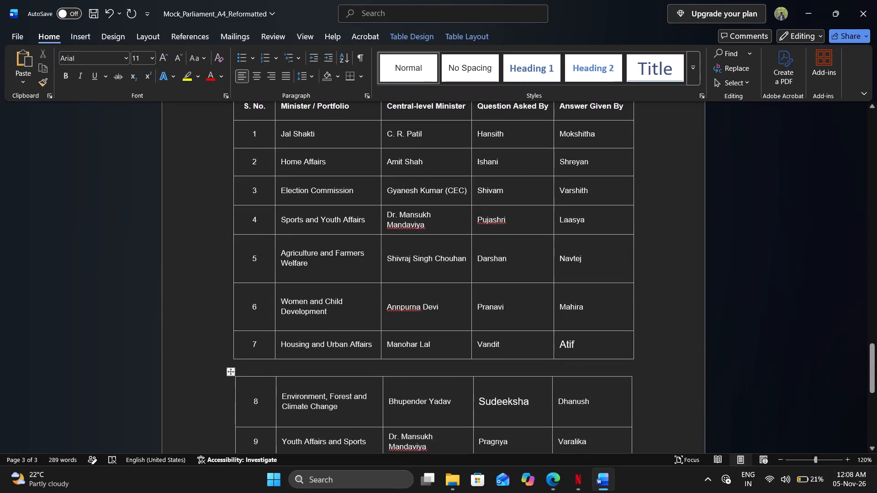
scroll(483, 249, down, 1)
scroll(558, 244, up, 1)
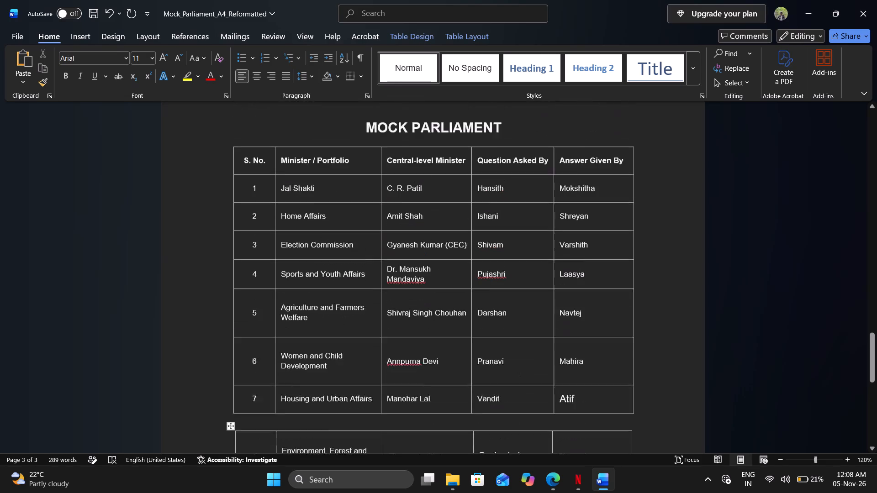
scroll(558, 244, up, 1)
scroll(540, 283, down, 2)
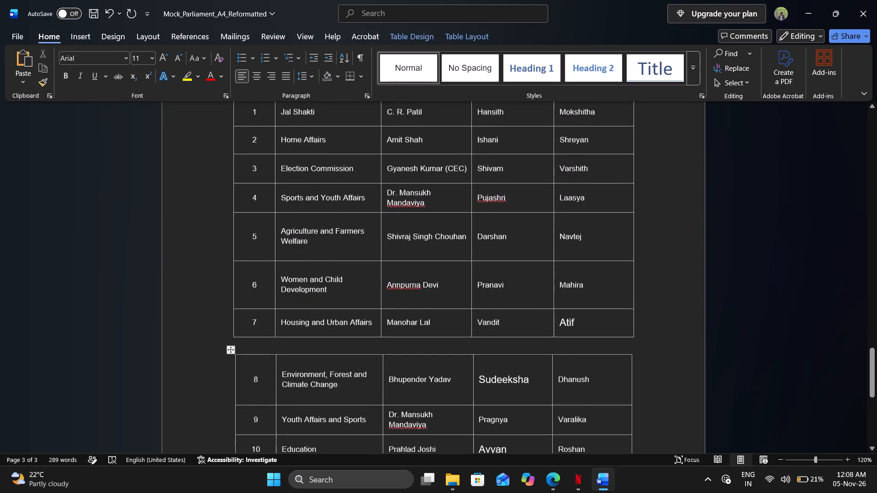
scroll(540, 283, down, 1)
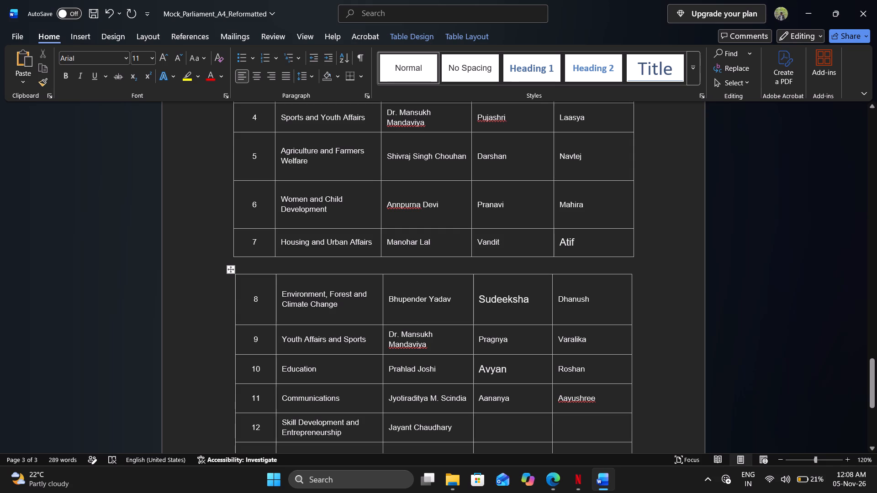
Fill row 12, Skill Development and Entrepreneurship, with Pranavi under Question Asked By and Aaradhya under Answer Given By.
click(502, 425)
key(BackSpace)
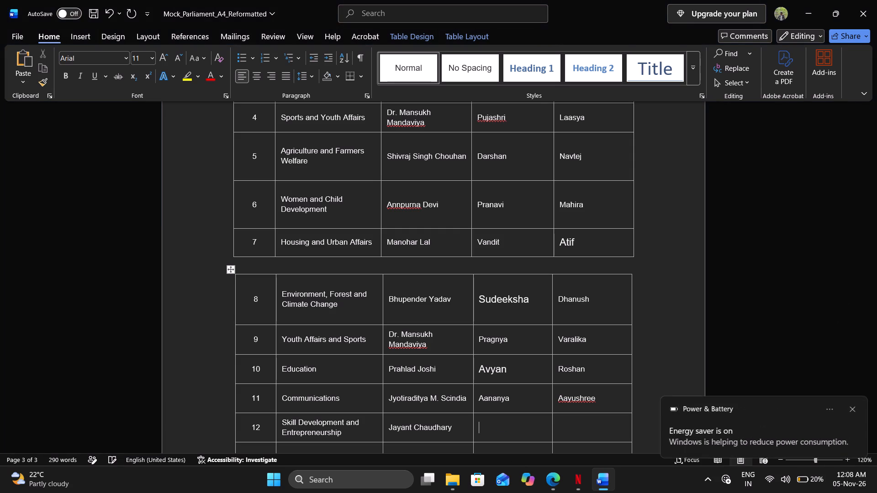
key(r)
text(anavi)
key(space)
key(Right)
key(a)
text(radhya)
Fill row 13 with Ayan under Question Asked By and Sabhya under Answer Given By.
scroll(502, 425, down, 1)
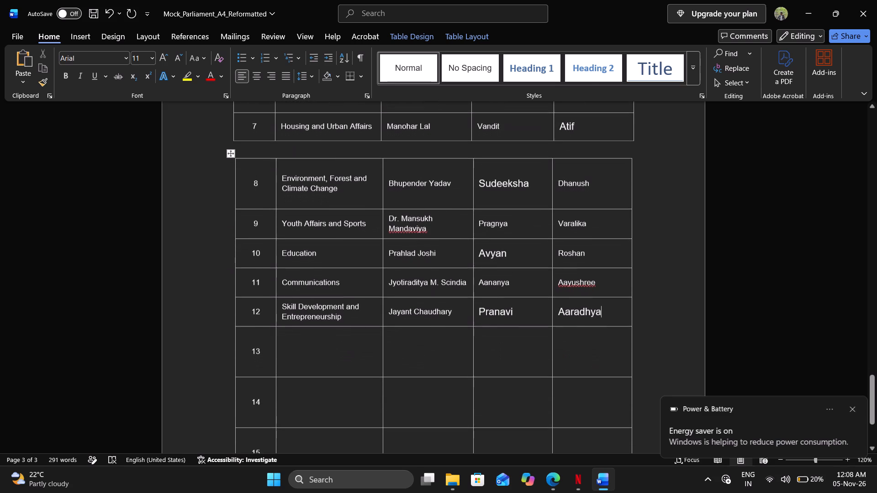
scroll(552, 337, down, 1)
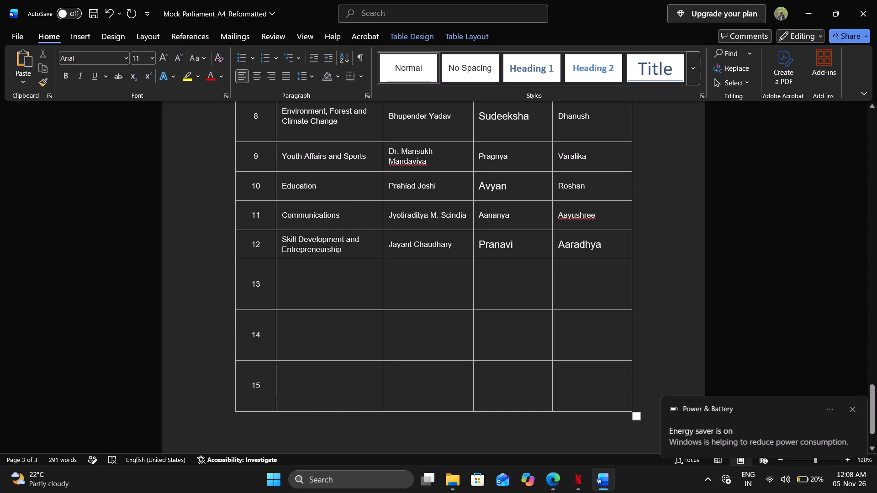
click(343, 283)
scroll(380, 222, up, 1)
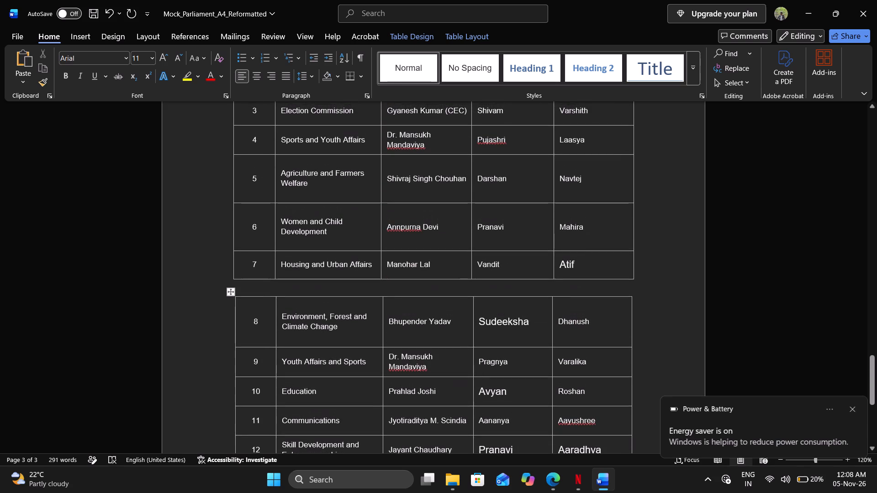
scroll(380, 222, down, 2)
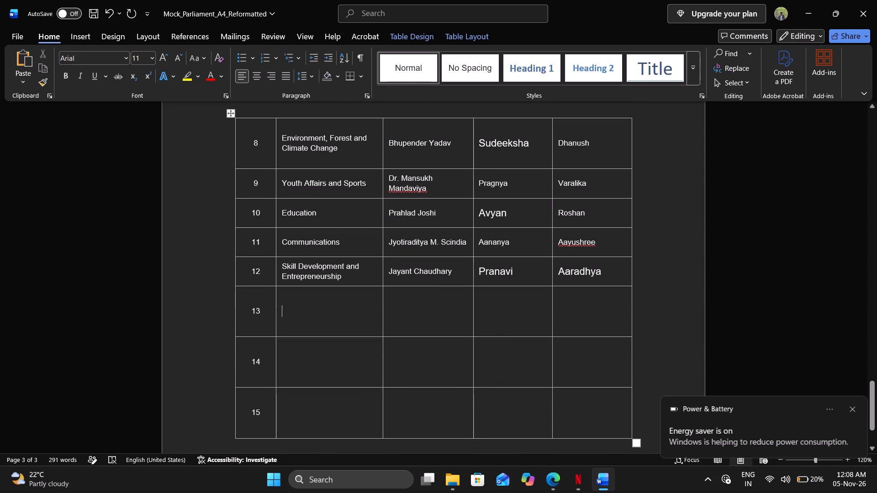
click(521, 304)
scroll(521, 304, up, 2)
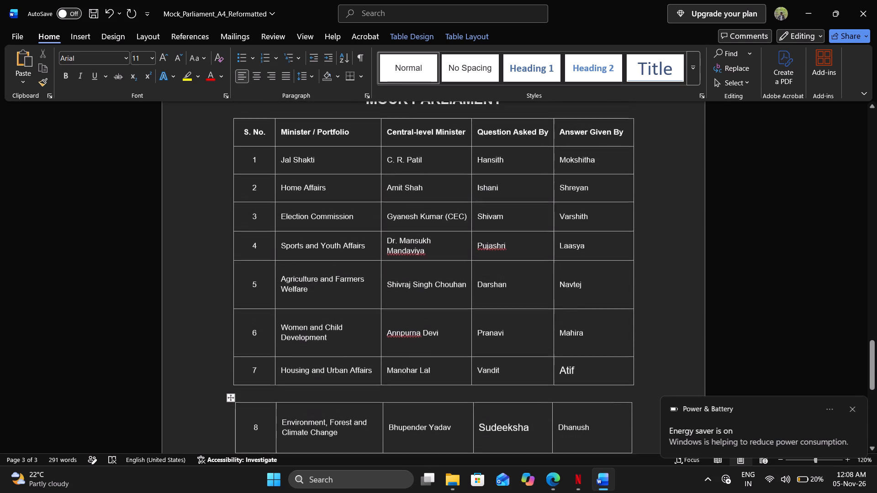
scroll(521, 304, down, 2)
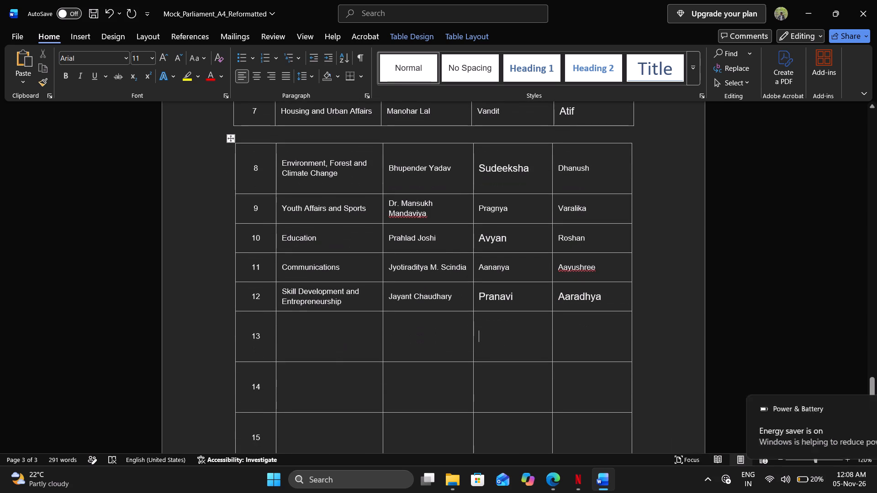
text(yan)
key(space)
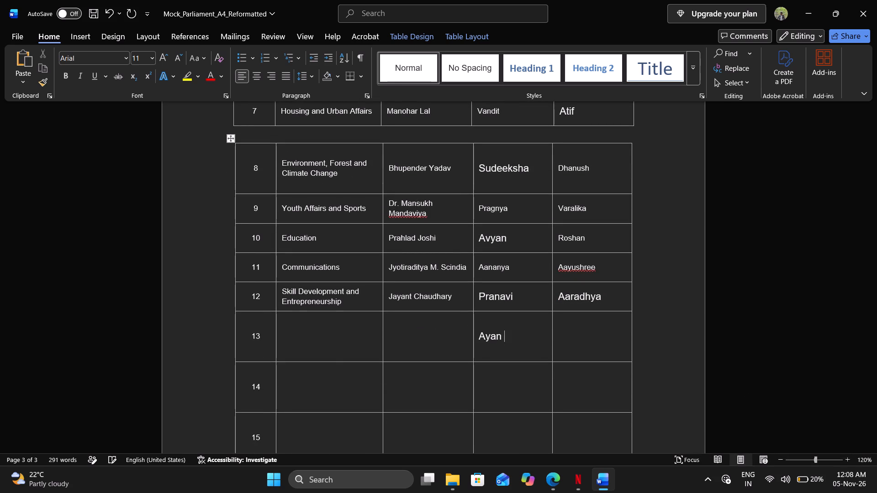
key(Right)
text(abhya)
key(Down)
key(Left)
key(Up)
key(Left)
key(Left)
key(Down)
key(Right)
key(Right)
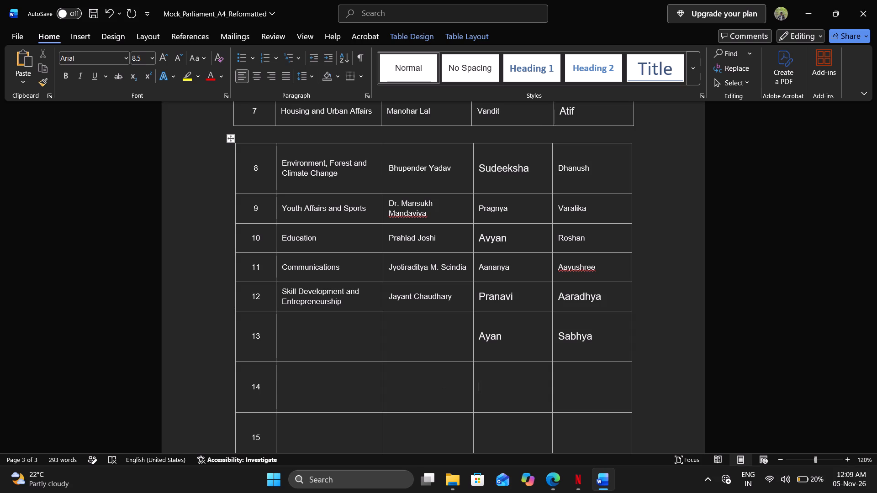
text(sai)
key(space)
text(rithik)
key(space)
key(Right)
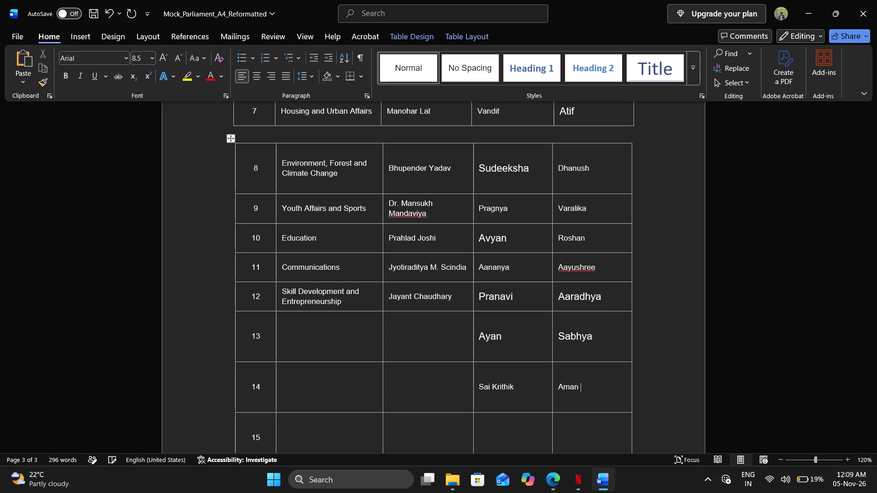
Enter Druthisha under Question Asked By in row 15.
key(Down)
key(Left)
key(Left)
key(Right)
scroll(509, 330, down, 1)
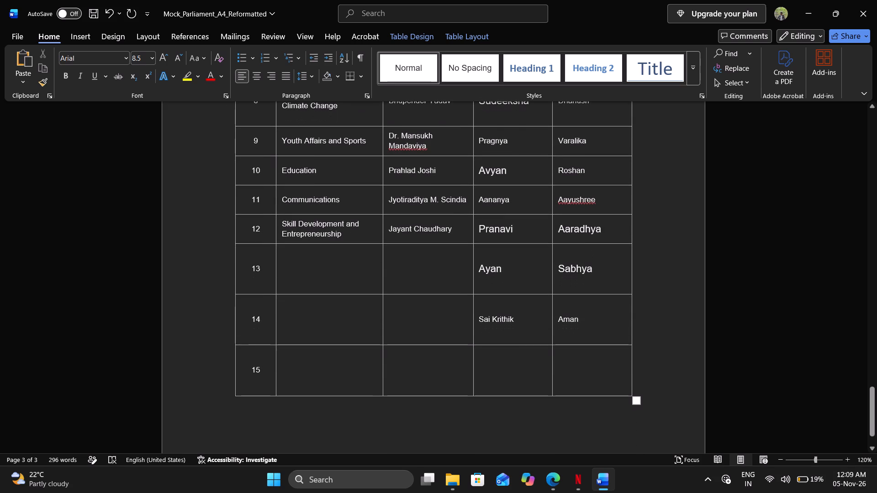
scroll(545, 319, up, 1)
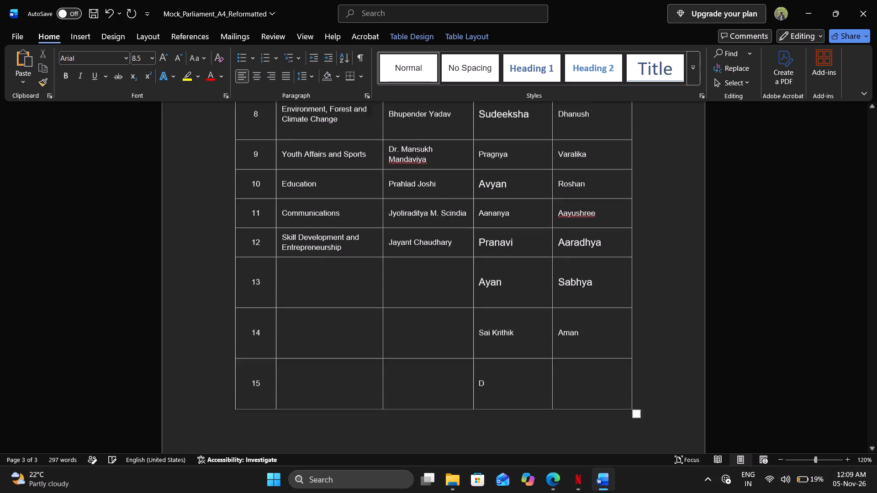
scroll(545, 319, up, 1)
scroll(534, 263, up, 1)
scroll(534, 263, down, 1)
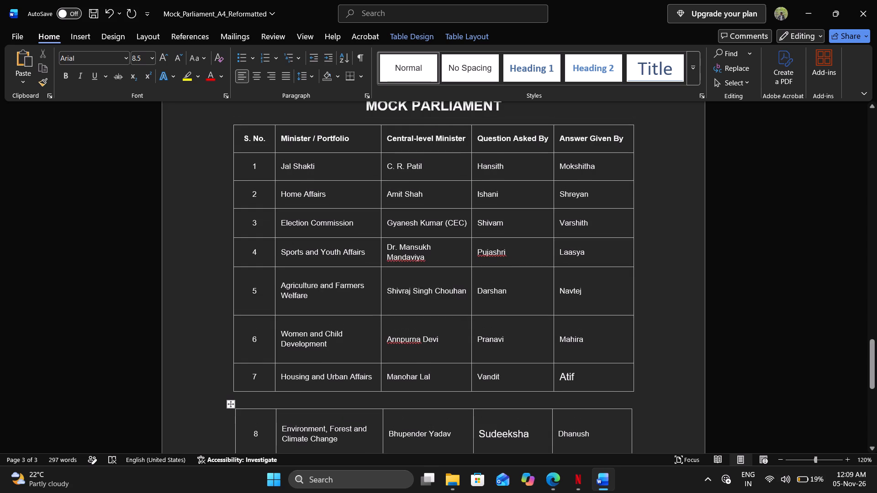
scroll(534, 263, down, 2)
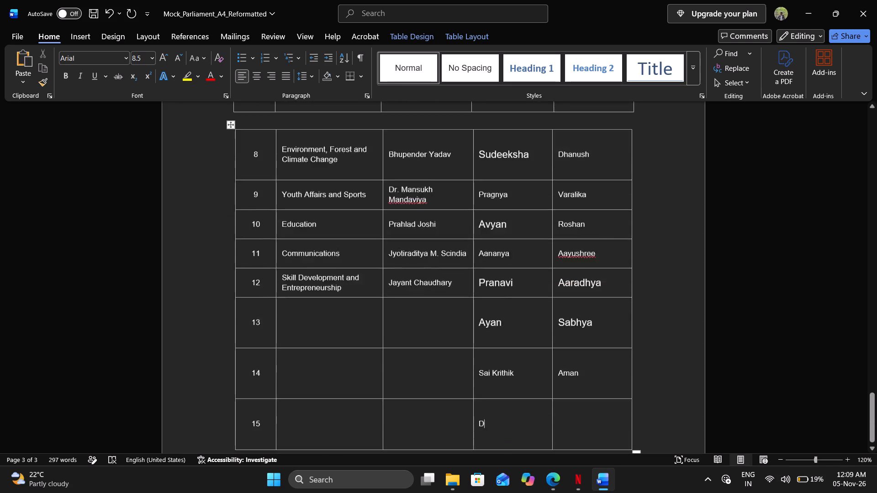
scroll(534, 263, down, 1)
text(ruthishak)
key(BackSpace)
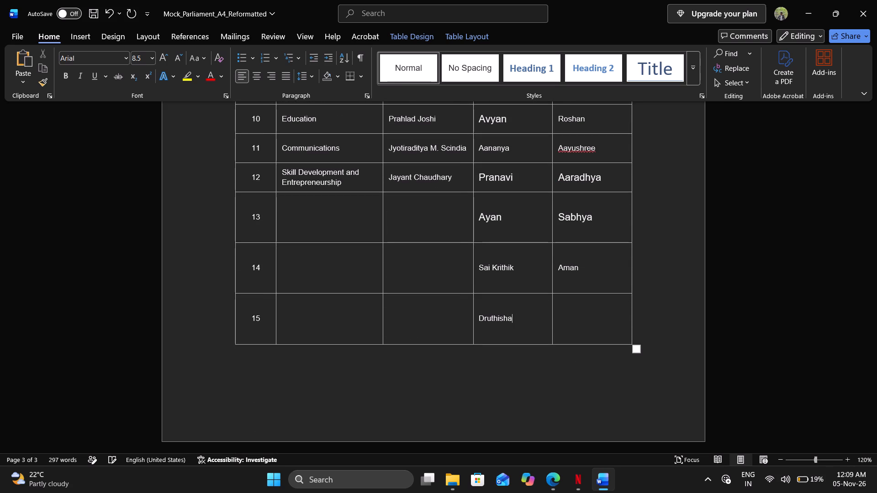
scroll(592, 253, up, 1)
scroll(565, 309, down, 1)
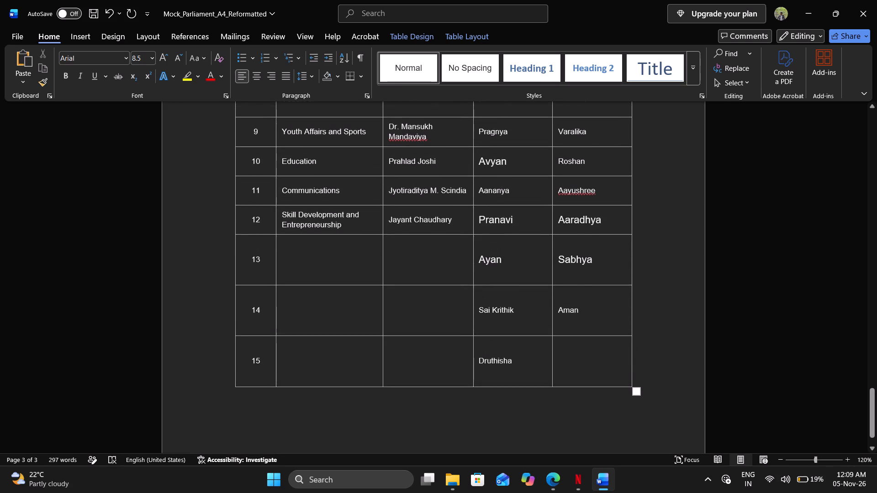
Enter Krithik under Answer Given By in row 15.
scroll(565, 309, down, 1)
click(579, 319)
click(581, 314)
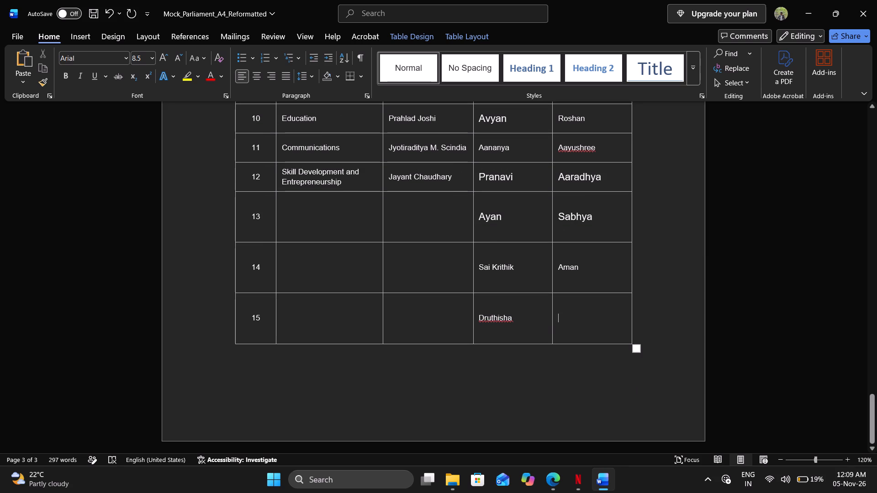
text(rithik)
key(Up)
key(Left)
key(Left)
key(Left)
key(Down)
key(Left)
key(Up)
key(Left)
key(Left)
key(Left)
key(Left)
key(Left)
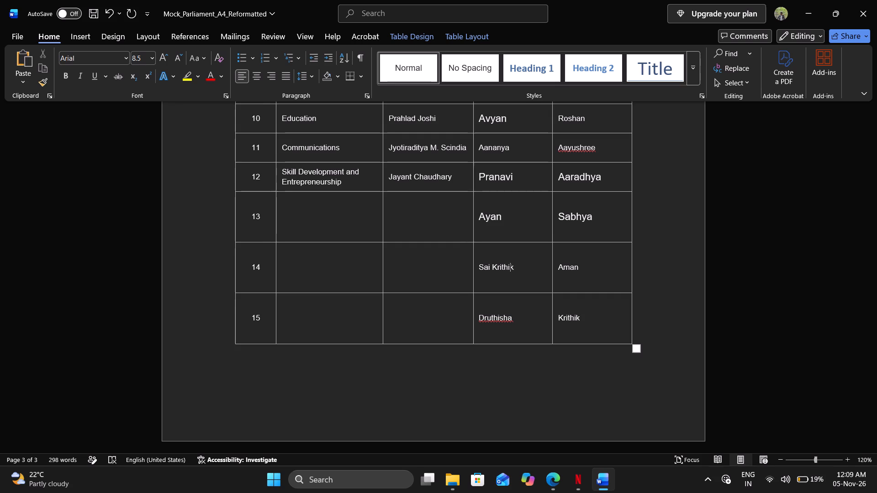
key(Left)
key(Left)
key(Left)
key(BackSpace)
key(u)
Add a new table row below row 15 and number it 16.
ctrl+scroll(530, 335, up, 1)
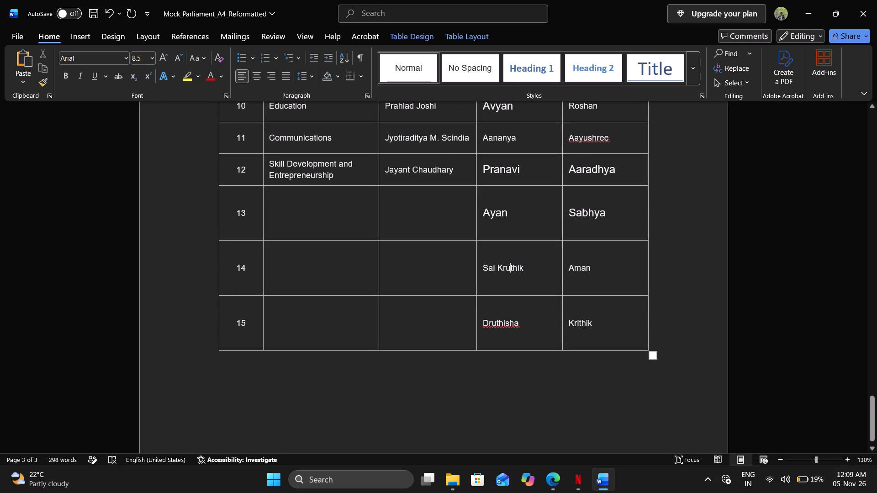
scroll(563, 288, up, 1)
ctrl+scroll(563, 288, down, 1)
scroll(563, 288, down, 1)
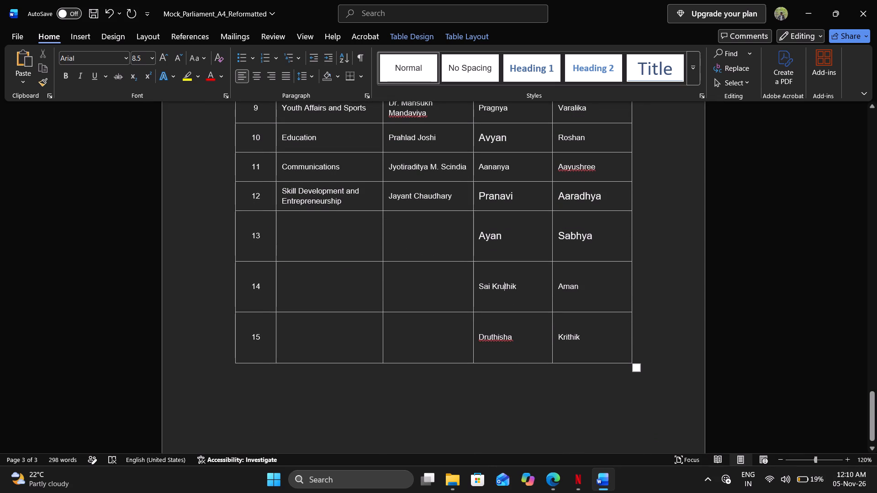
click(649, 345)
key(Return)
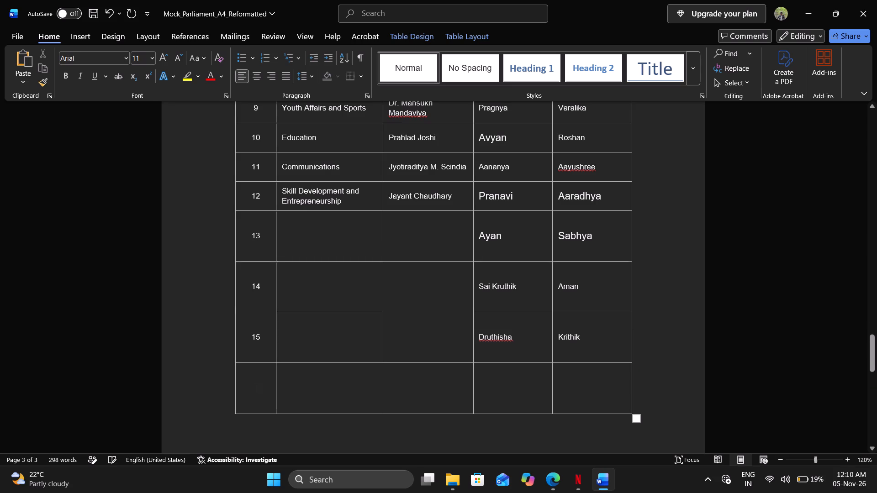
scroll(635, 307, up, 1)
scroll(583, 230, up, 4)
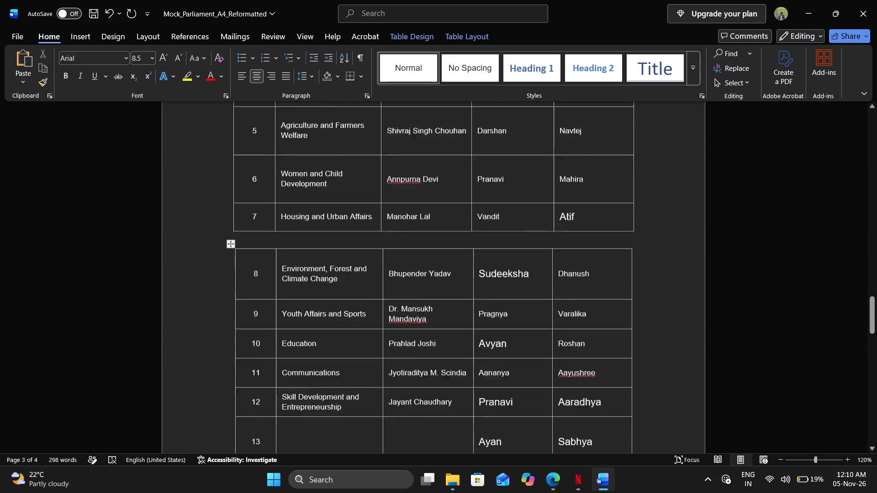
scroll(583, 230, up, 1)
scroll(581, 283, down, 1)
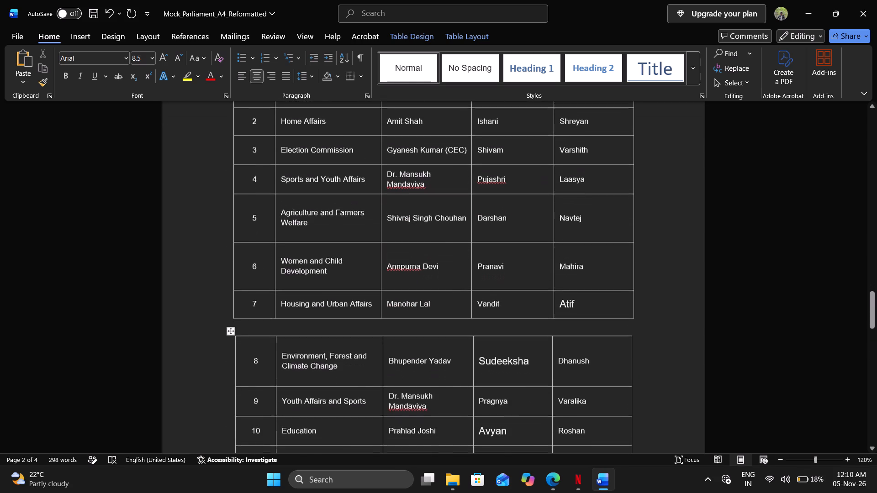
scroll(581, 283, down, 1)
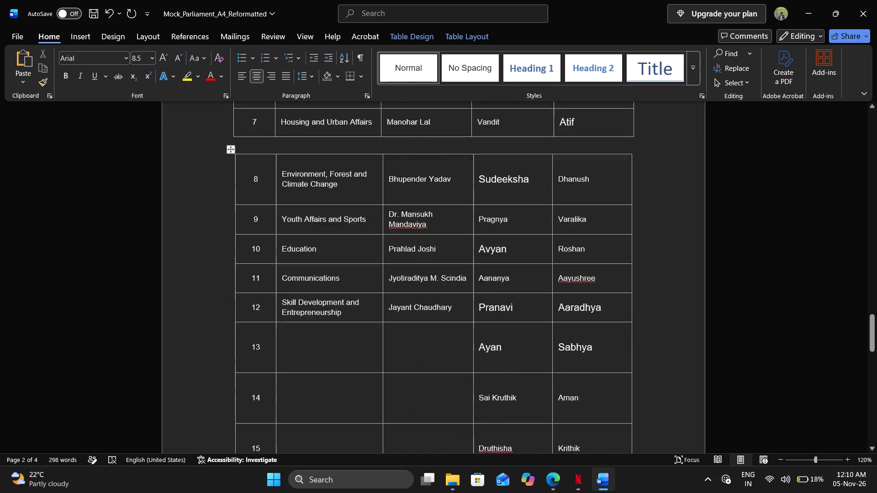
scroll(581, 283, down, 2)
click(516, 336)
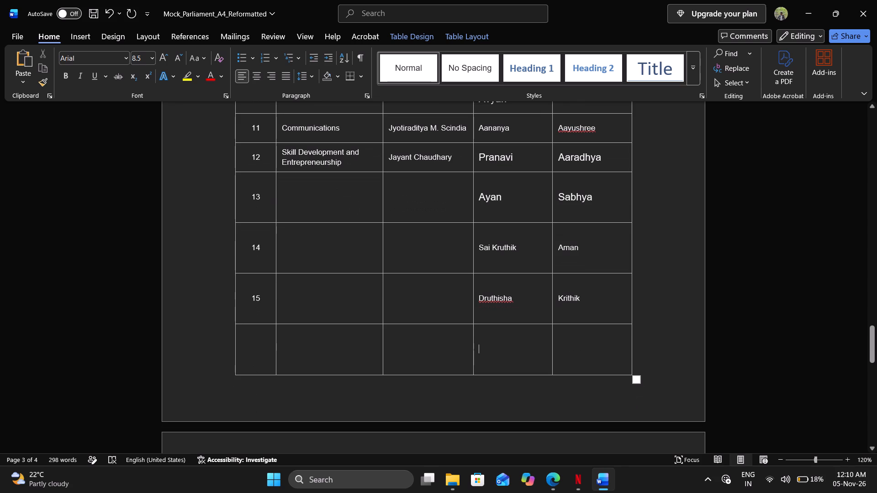
click(260, 351)
text(16)
Fill row 16 with Vaishnav under Question Asked By and Deekshitha under Answer Given By.
key(Right)
key(Right)
key(Right)
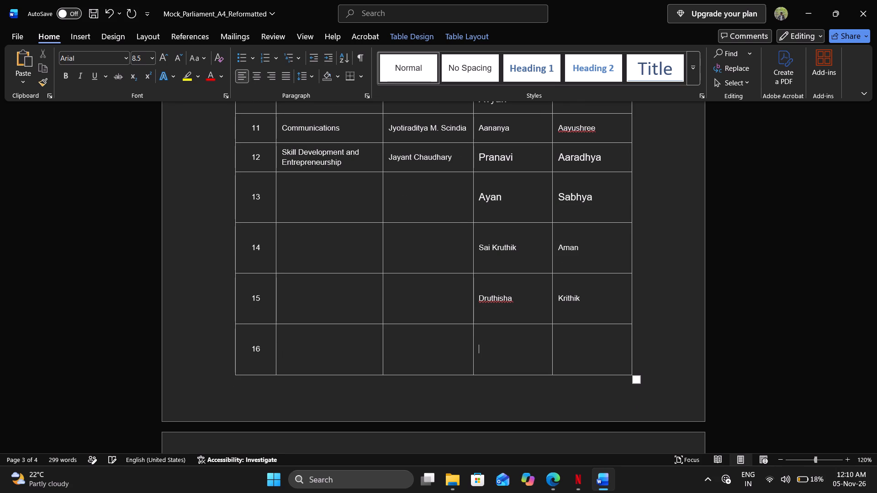
text(aishnav)
key(Right)
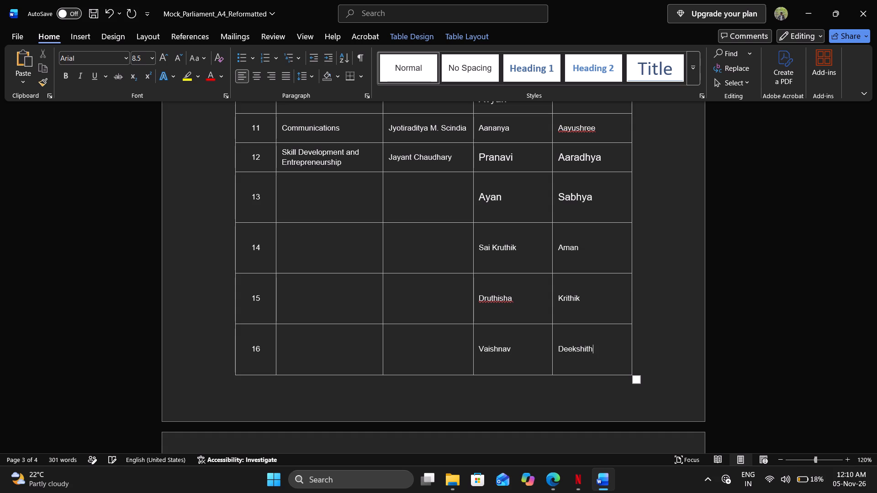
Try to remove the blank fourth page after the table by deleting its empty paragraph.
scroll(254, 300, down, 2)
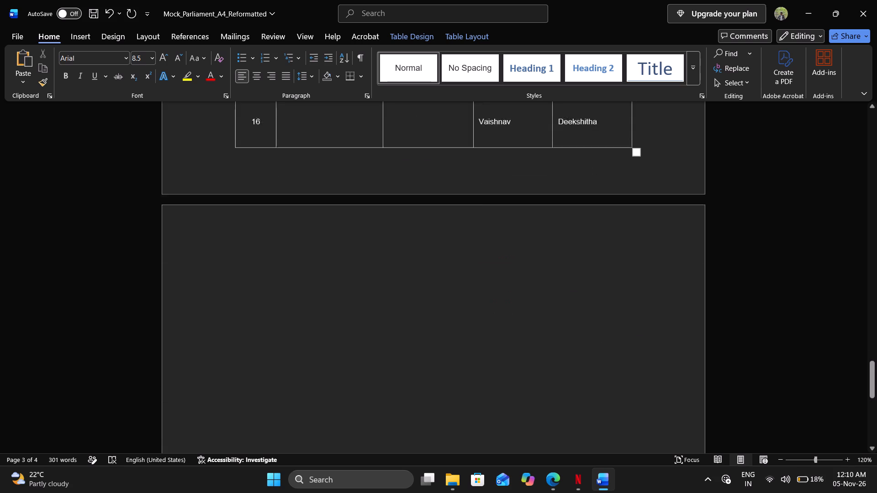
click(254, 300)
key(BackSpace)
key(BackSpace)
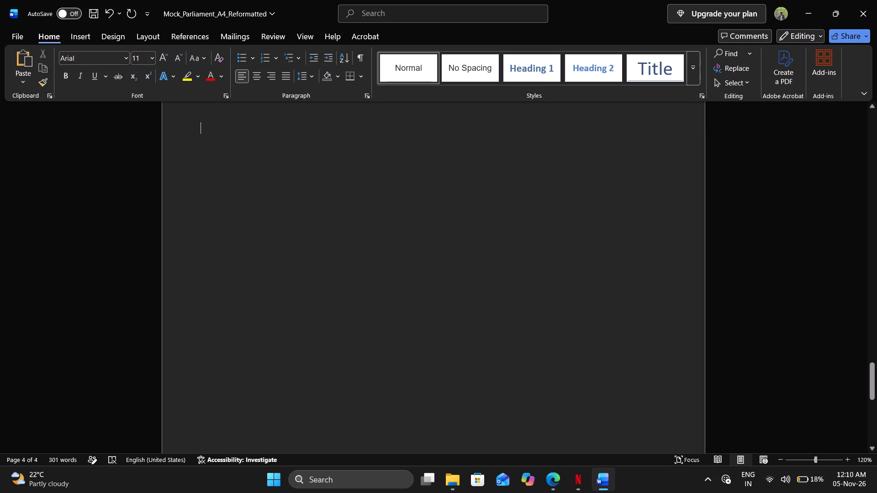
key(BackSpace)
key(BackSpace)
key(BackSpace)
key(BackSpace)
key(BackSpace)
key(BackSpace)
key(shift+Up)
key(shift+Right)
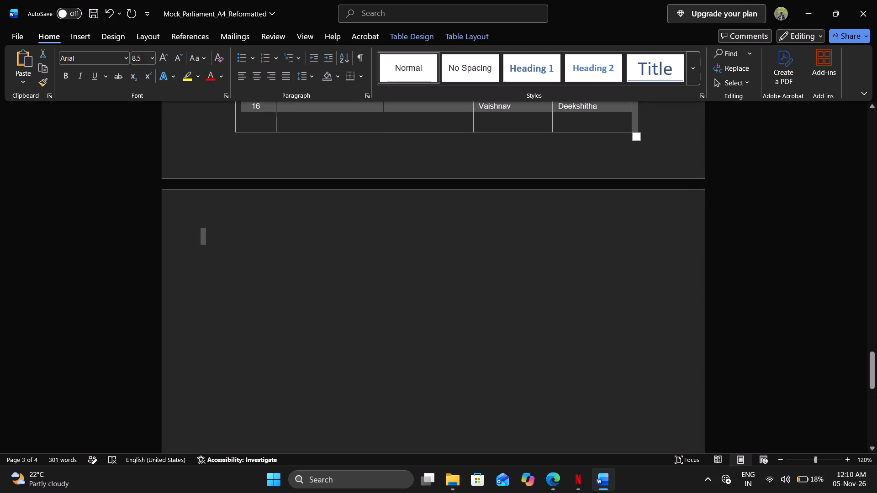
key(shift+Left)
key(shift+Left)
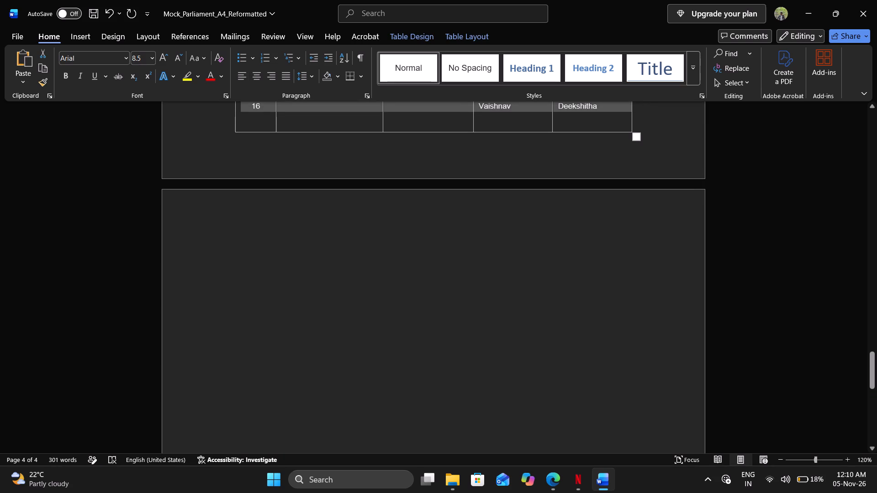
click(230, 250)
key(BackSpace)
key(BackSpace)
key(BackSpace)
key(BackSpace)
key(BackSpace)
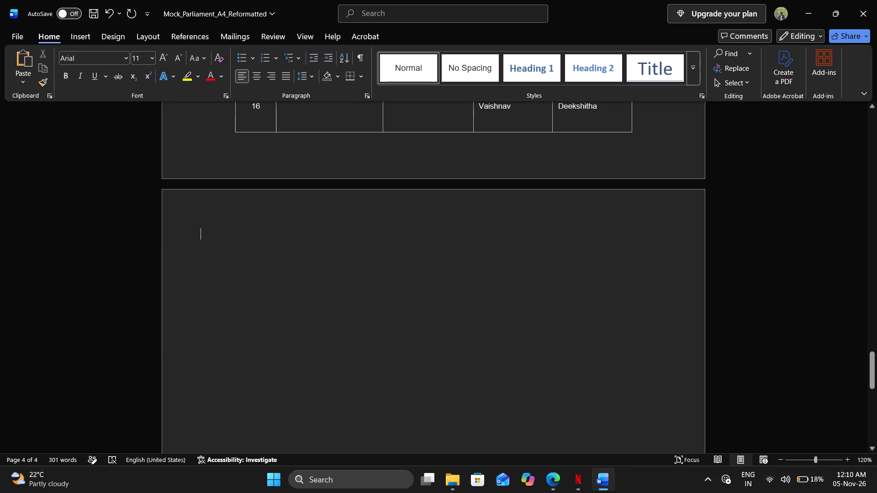
Save the Mock Parliament document.
click(94, 11)
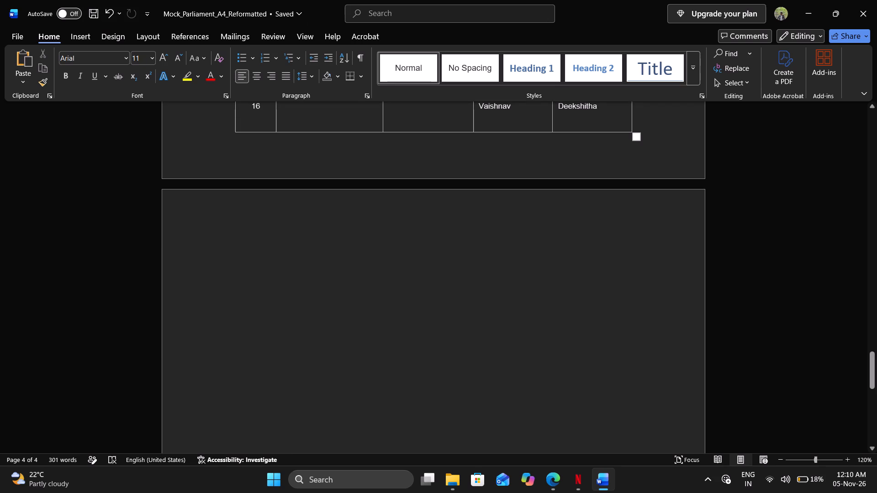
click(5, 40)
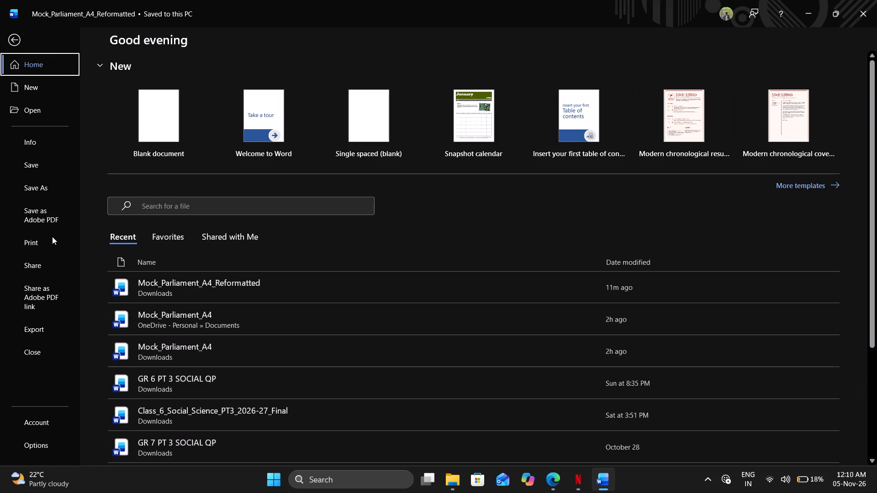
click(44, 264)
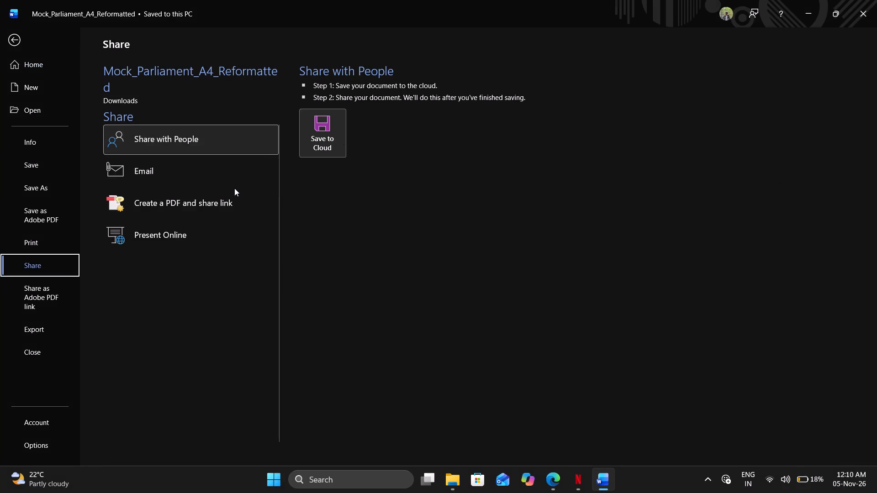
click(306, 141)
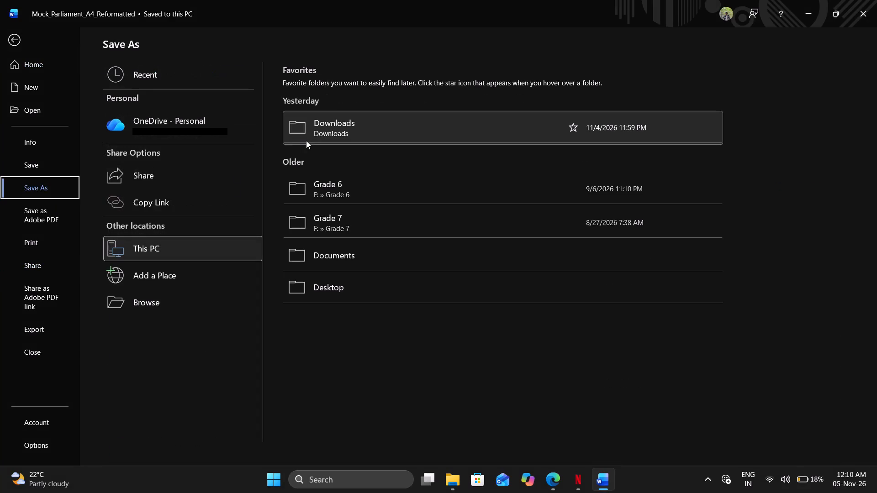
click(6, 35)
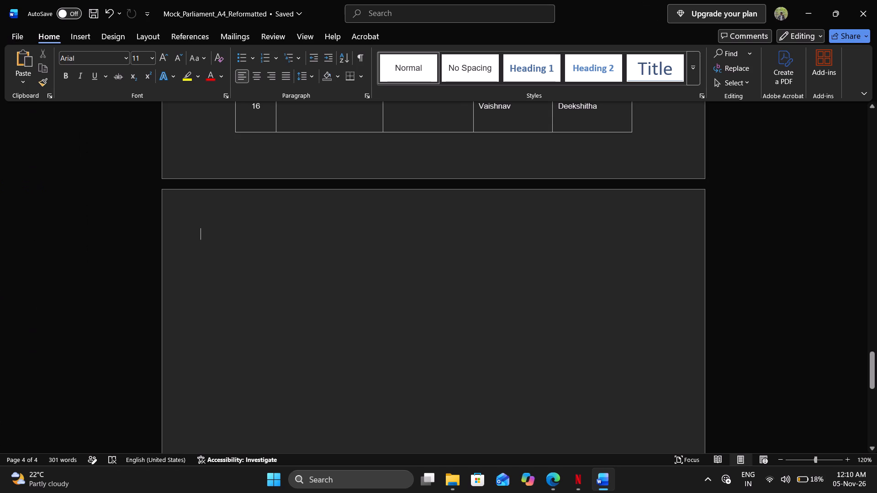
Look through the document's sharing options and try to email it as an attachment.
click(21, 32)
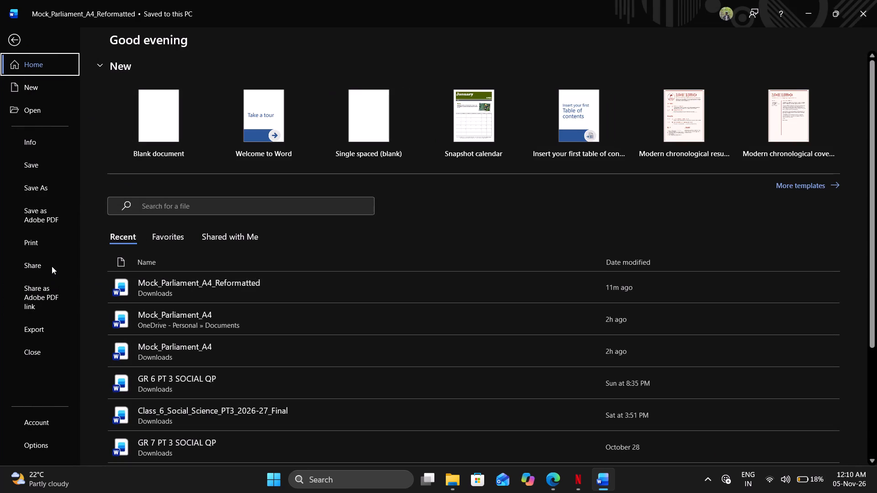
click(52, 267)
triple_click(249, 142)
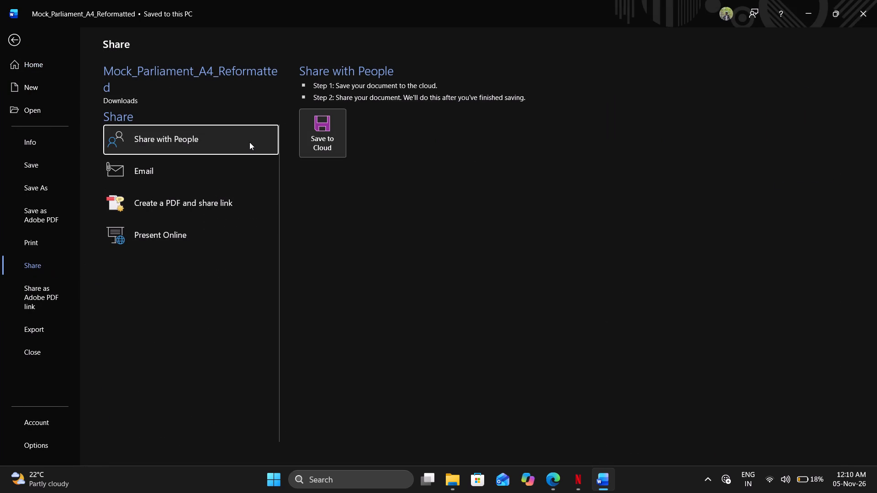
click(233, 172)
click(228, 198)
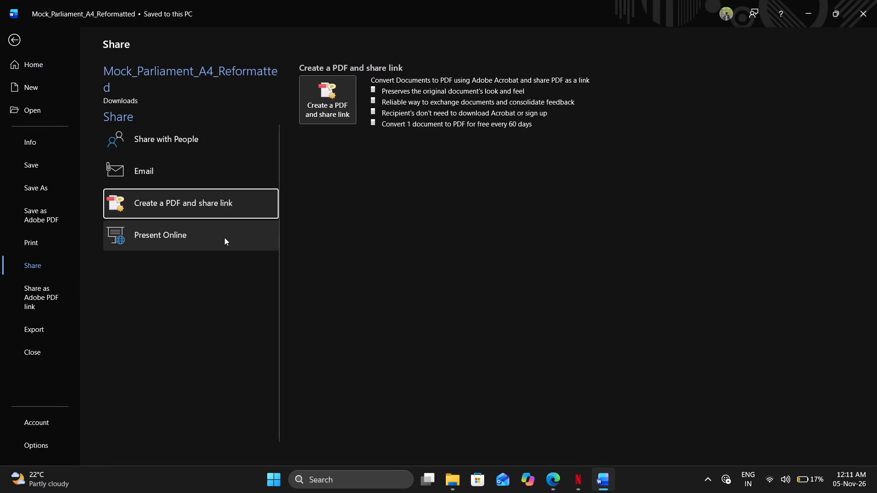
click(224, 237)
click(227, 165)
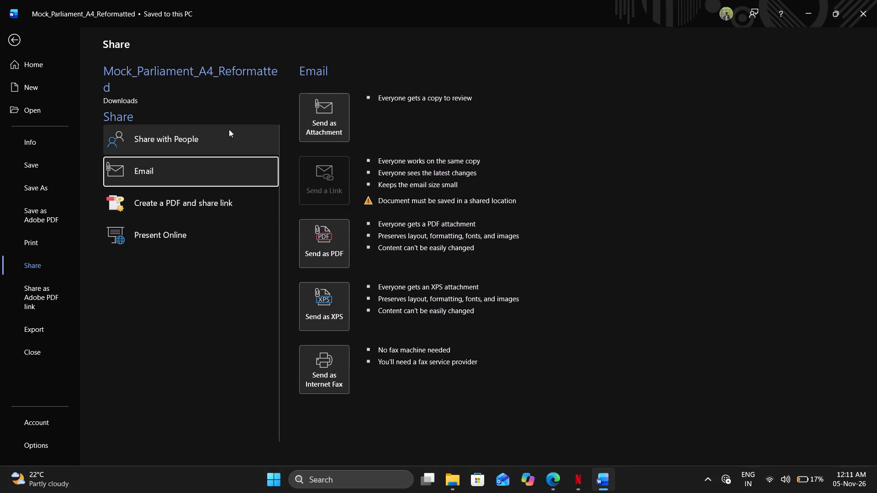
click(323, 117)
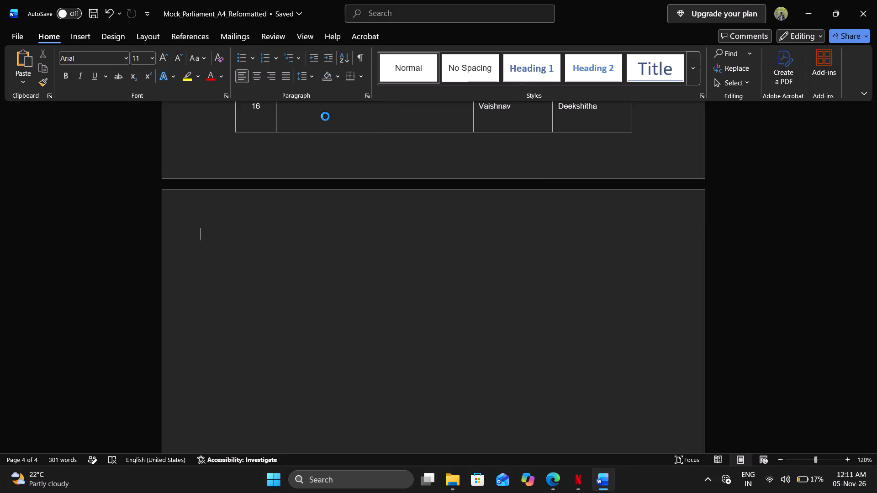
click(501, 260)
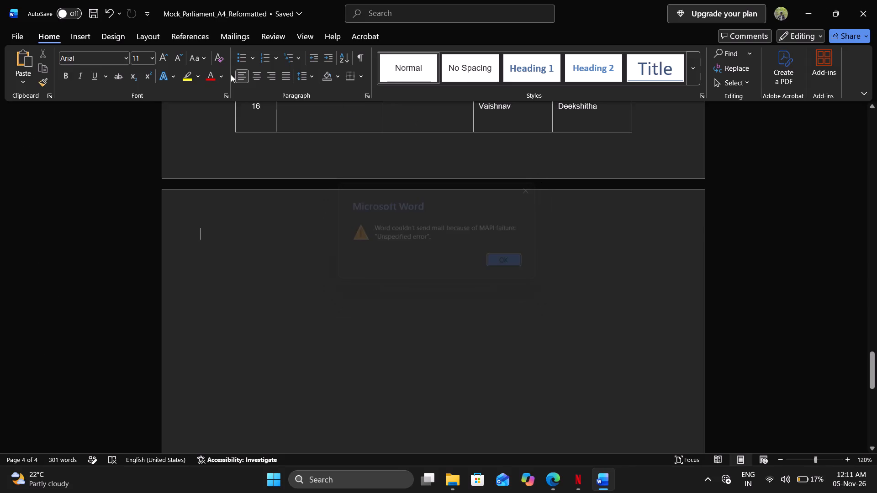
Save the document again.
click(87, 15)
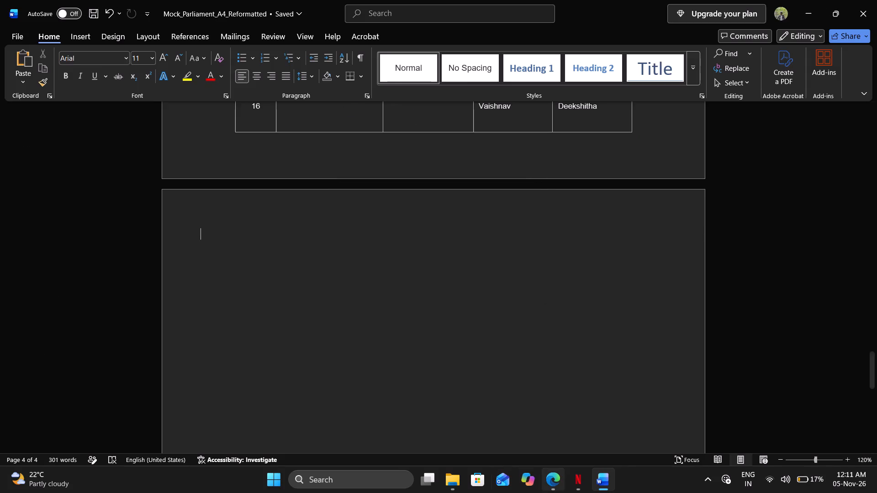
Switch to File Explorer and copy the Mock_Parliament_A4_Reformatted Word file from the Downloads folder.
click(454, 476)
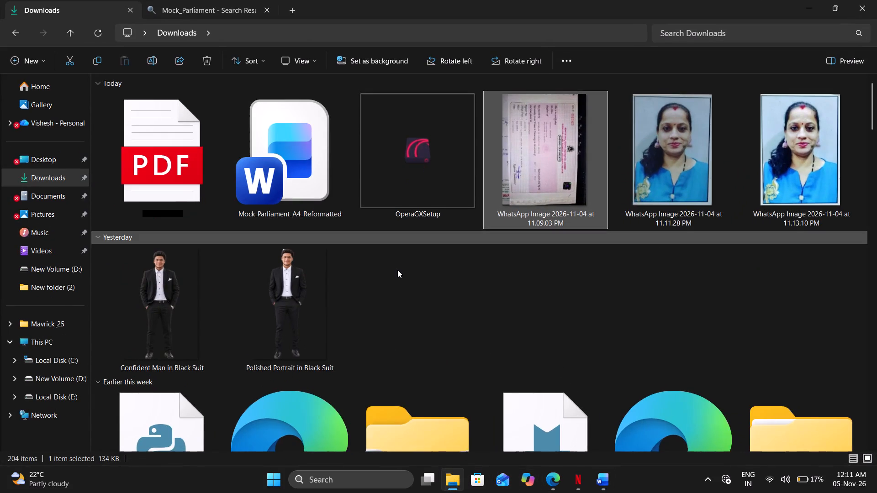
click(293, 189)
key(ctrl+c)
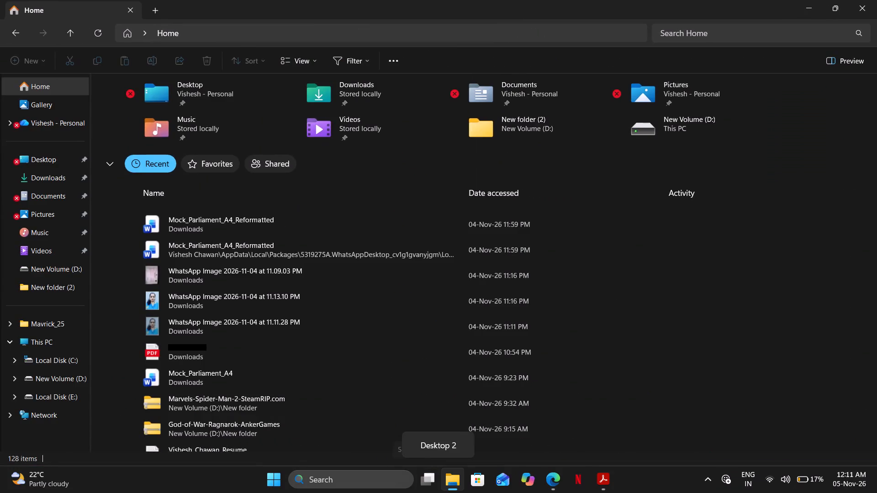
Search Windows for the WhatsApp app.
click(366, 477)
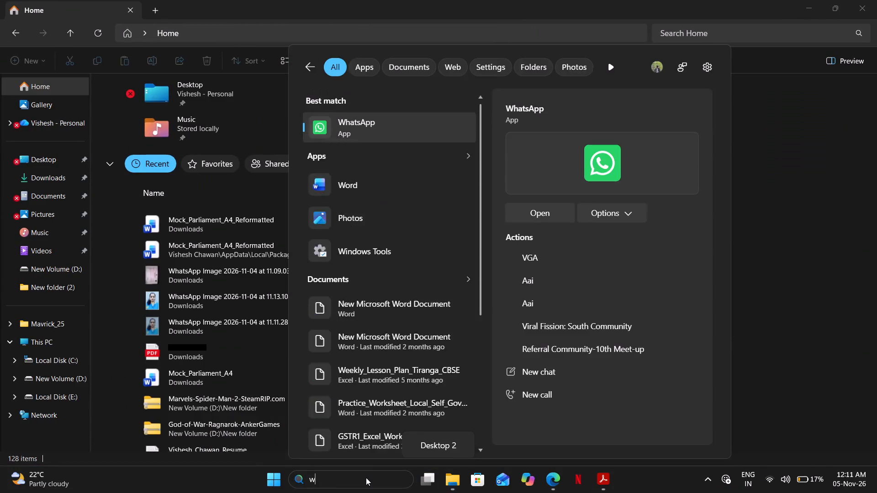
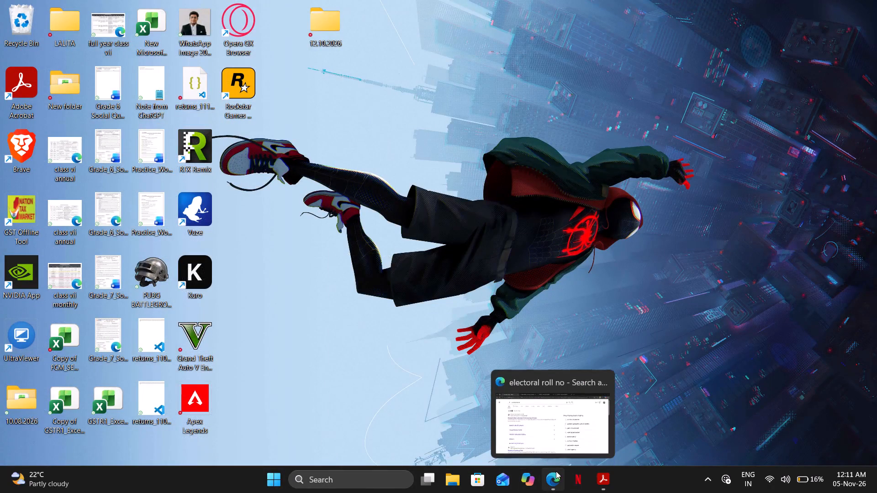
Create a new Microsoft Word document on the desktop and open it.
click(537, 68)
right_click(501, 60)
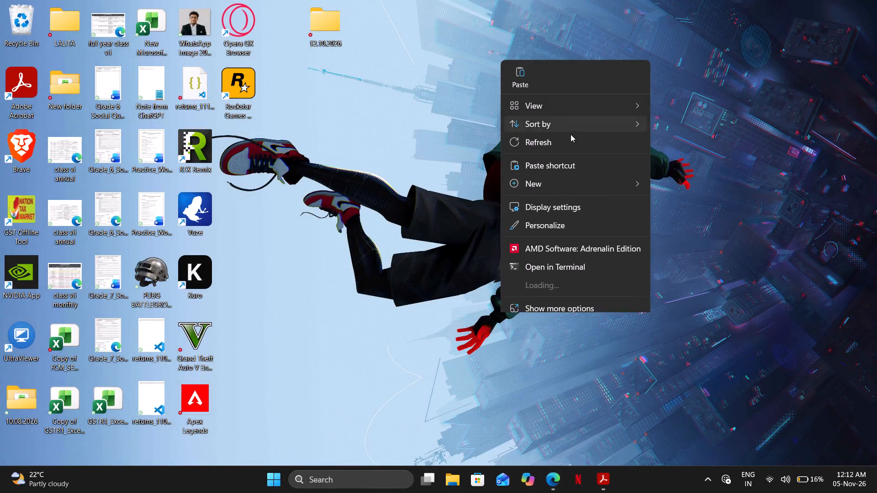
click(555, 180)
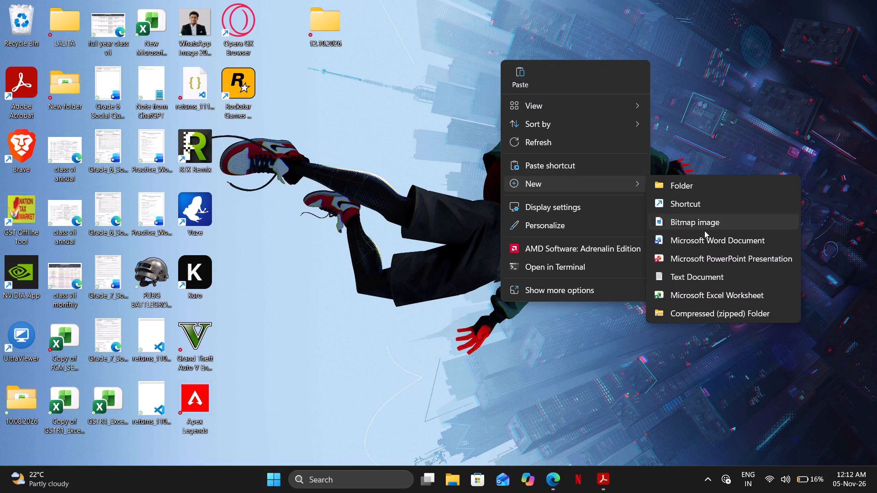
click(697, 242)
double_click(503, 79)
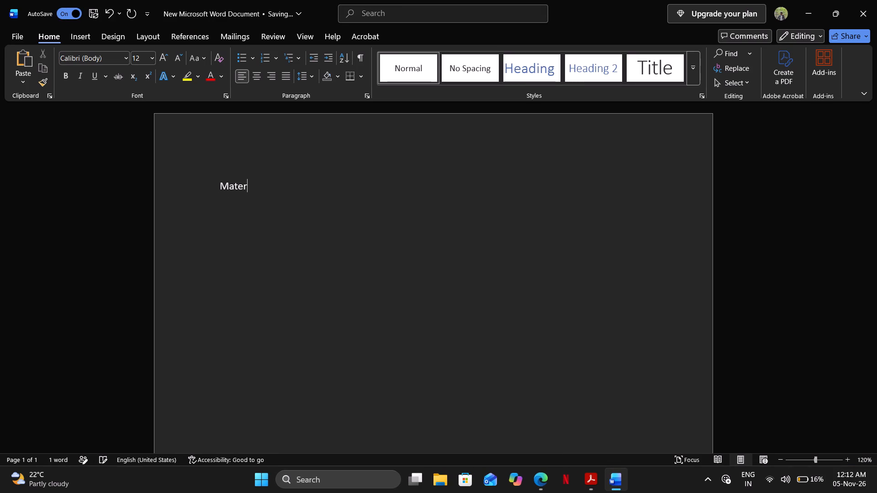
Complete the heading line so it reads "Materials Required for mock parliament" and start a new line below it.
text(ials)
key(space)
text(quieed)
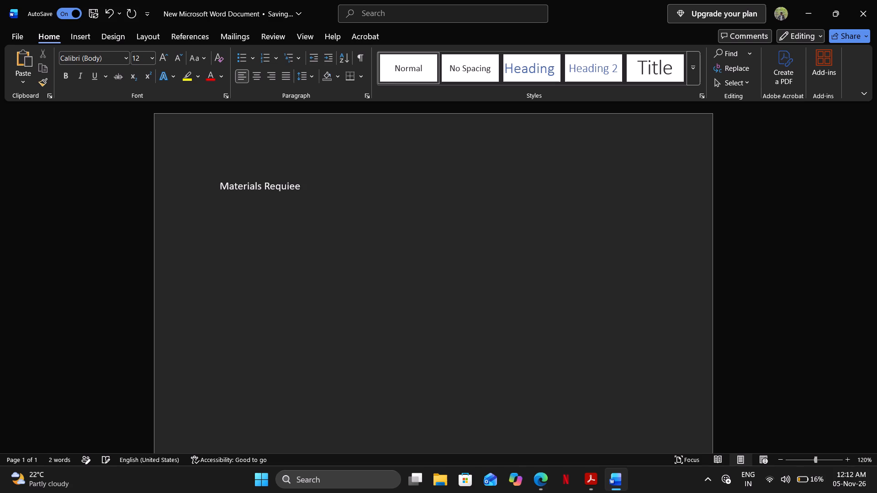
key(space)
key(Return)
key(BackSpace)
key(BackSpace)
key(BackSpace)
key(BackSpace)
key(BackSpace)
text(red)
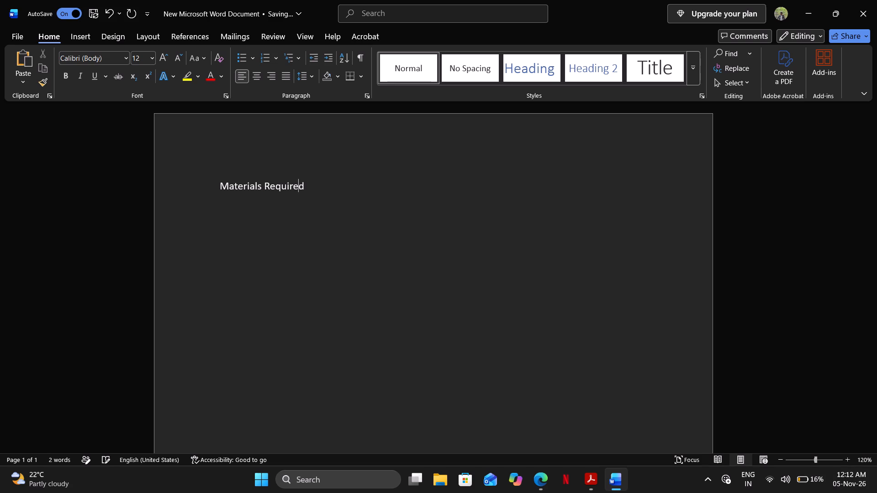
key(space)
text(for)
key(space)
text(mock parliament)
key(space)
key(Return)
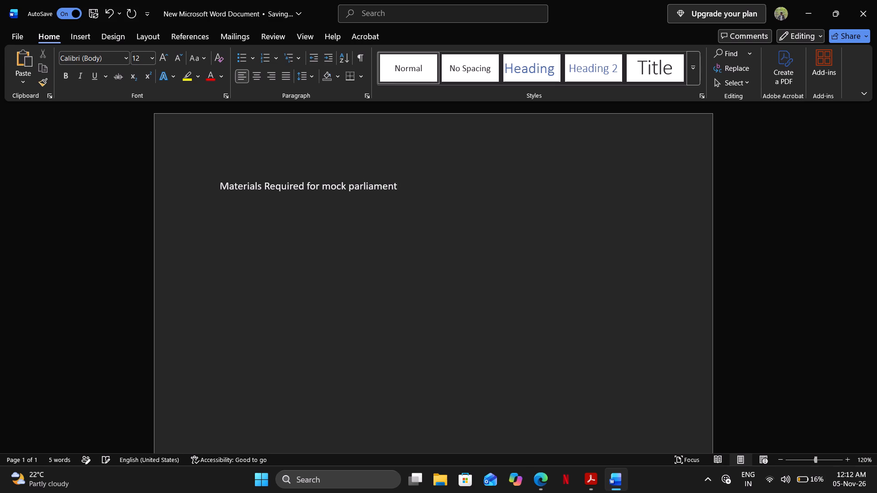
List Banner, Tape and Charts on separate lines below the heading.
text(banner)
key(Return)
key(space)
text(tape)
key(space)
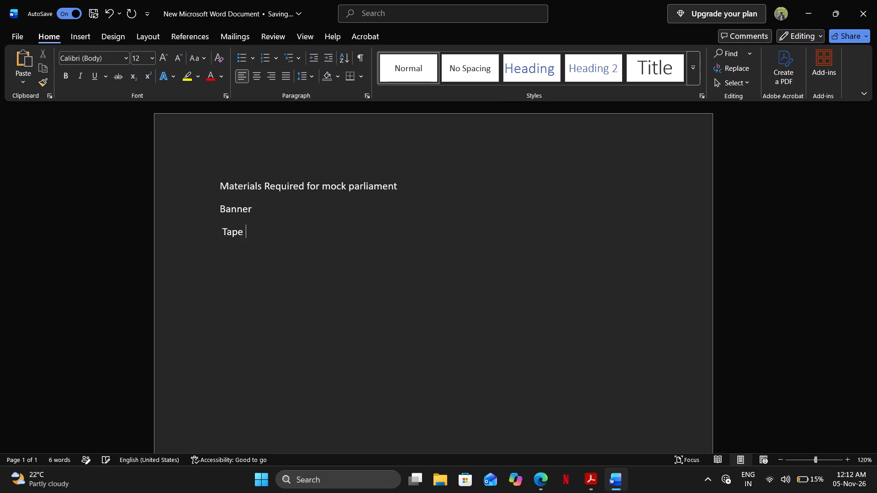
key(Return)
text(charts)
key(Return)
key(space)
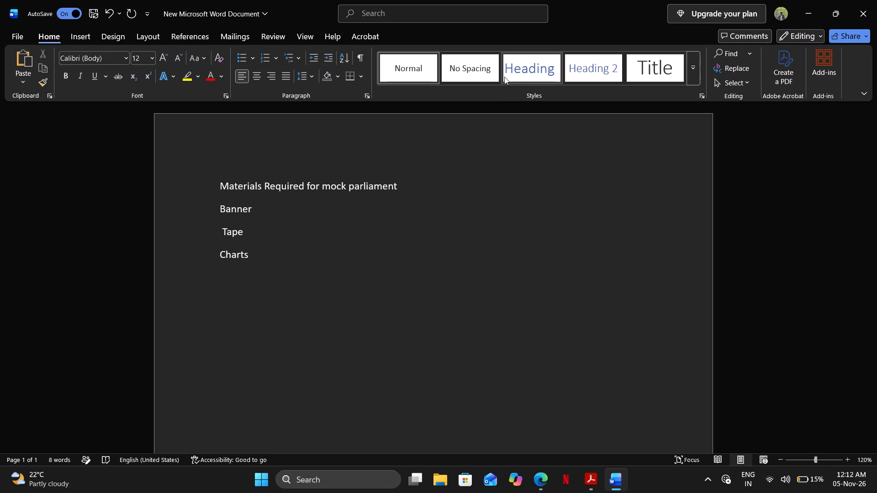
Change the Tape entry to "Double Tape" and remove the stray space at the start of its line.
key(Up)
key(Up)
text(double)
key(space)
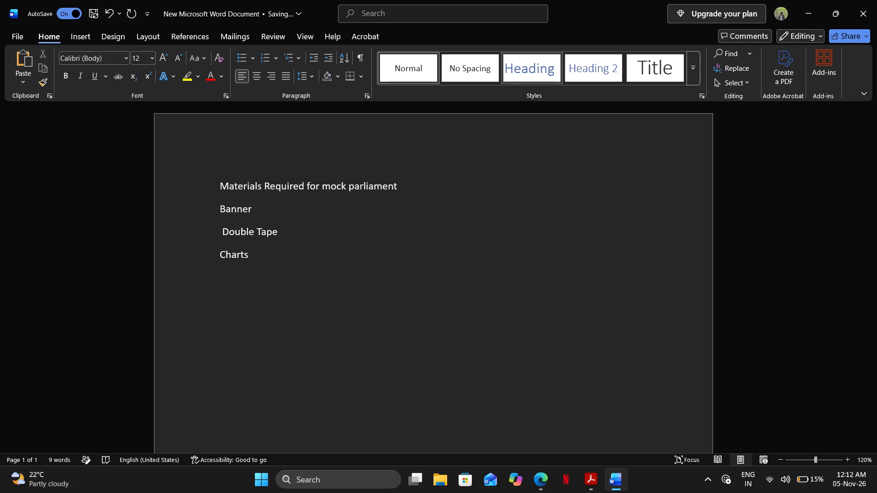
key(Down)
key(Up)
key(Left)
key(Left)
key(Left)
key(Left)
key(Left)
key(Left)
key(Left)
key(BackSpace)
Add Tables and Chairs as separate lines at the end of the materials list.
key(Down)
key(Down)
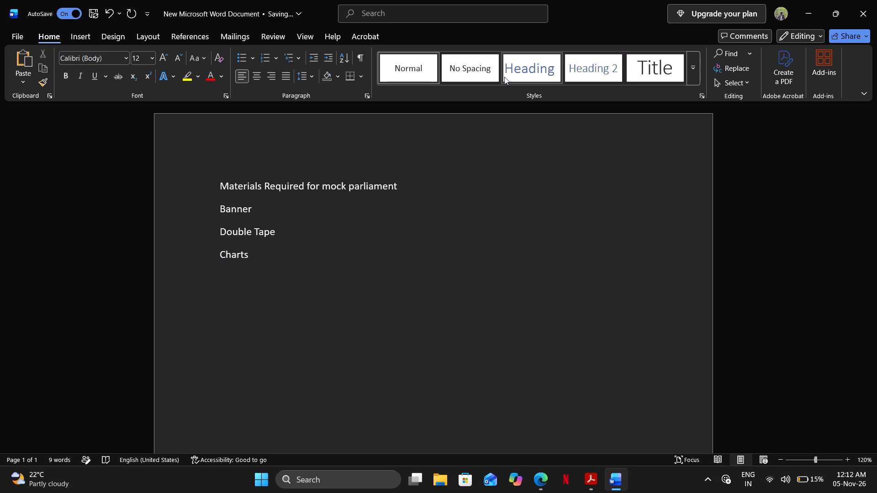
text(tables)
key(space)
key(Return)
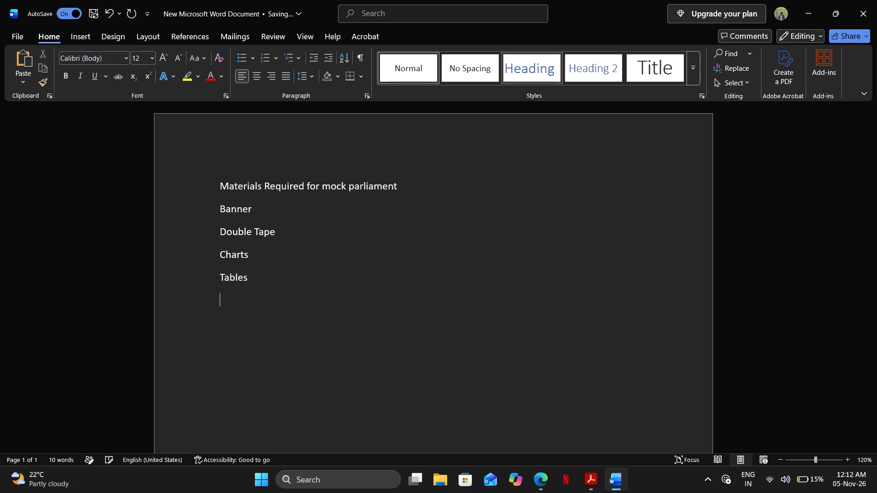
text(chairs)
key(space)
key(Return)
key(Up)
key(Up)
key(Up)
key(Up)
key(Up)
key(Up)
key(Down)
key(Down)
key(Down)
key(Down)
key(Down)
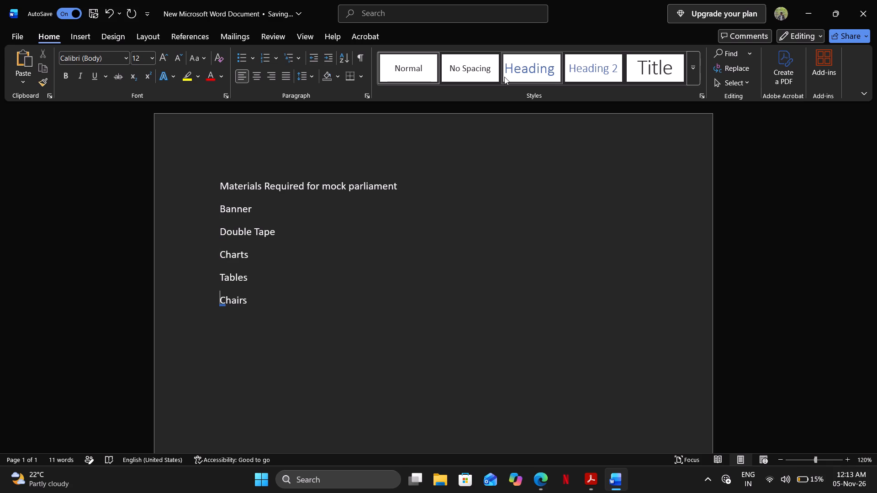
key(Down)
Add "3 mics" and "1 collar mic" as separate lines below Chairs.
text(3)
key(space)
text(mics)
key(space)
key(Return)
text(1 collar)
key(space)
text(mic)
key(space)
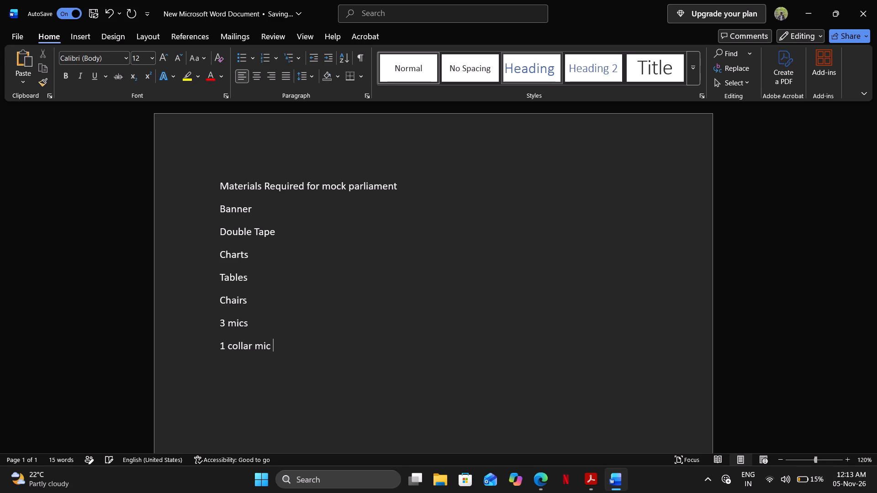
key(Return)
Add Podium as the line below "1 collar mic".
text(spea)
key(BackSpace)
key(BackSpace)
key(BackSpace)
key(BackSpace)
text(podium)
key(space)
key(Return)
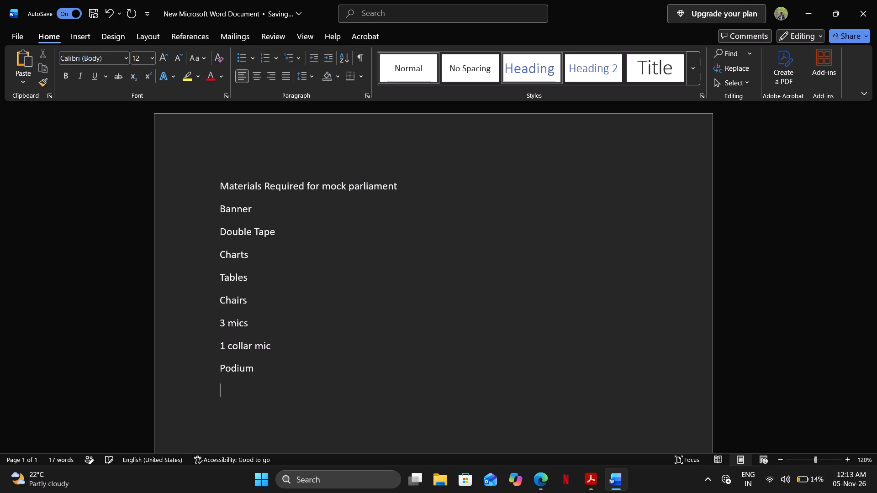
Insert a Speaker line between "1 collar mic" and Podium.
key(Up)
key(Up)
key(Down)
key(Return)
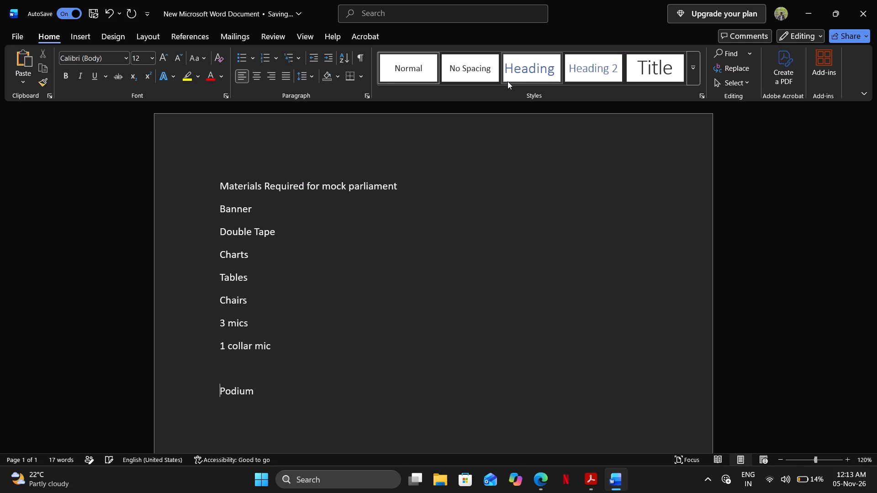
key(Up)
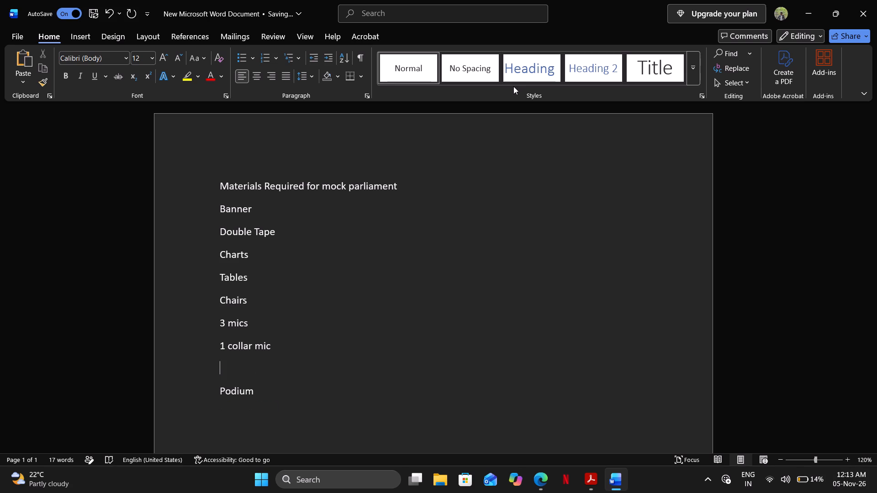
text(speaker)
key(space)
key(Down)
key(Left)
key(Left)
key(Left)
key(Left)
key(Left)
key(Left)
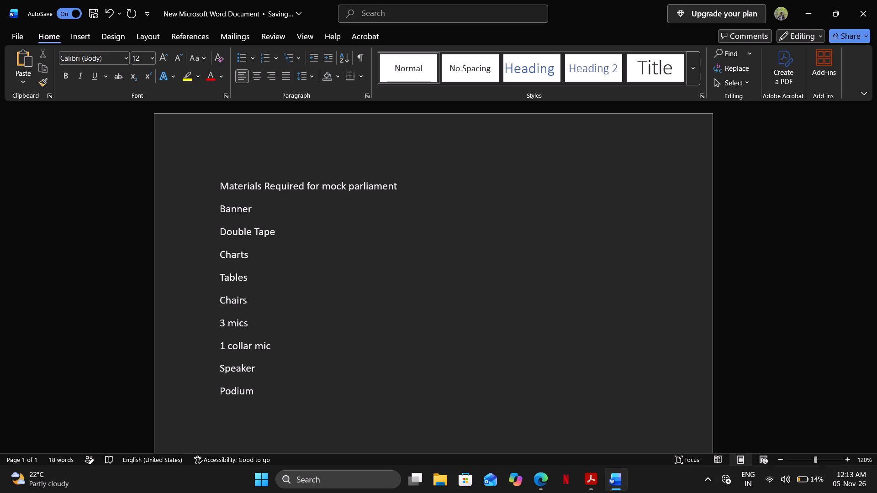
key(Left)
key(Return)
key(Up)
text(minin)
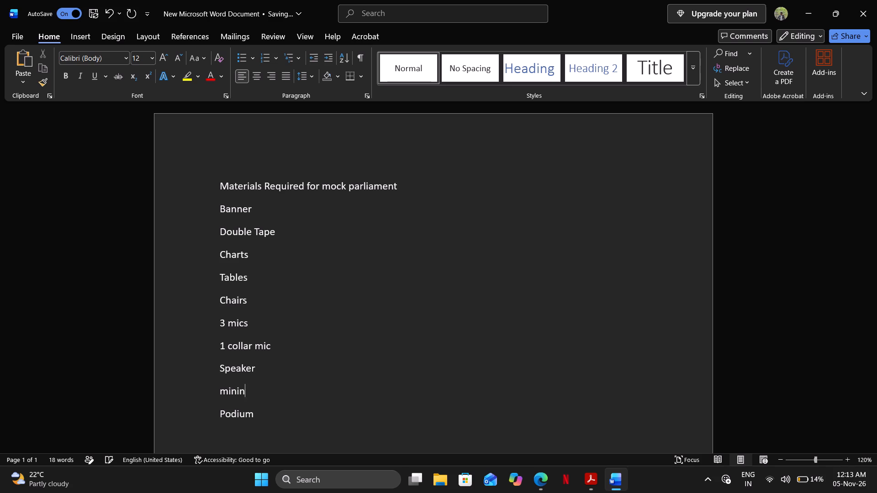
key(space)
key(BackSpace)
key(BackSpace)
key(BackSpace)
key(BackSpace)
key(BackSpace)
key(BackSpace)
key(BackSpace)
Insert a Stage line directly below Banner in the materials list.
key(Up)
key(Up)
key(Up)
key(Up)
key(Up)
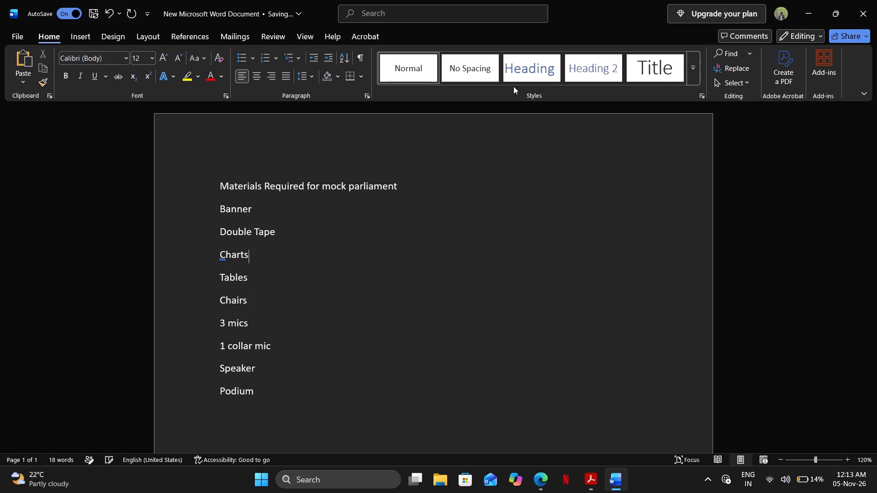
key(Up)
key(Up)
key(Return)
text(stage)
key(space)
Add the word Mini in front of Stage so the entry reads "Mini Stage".
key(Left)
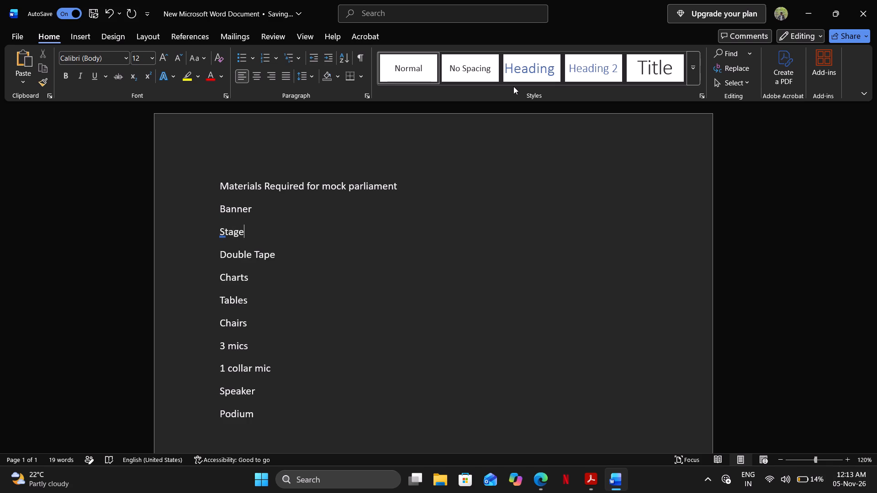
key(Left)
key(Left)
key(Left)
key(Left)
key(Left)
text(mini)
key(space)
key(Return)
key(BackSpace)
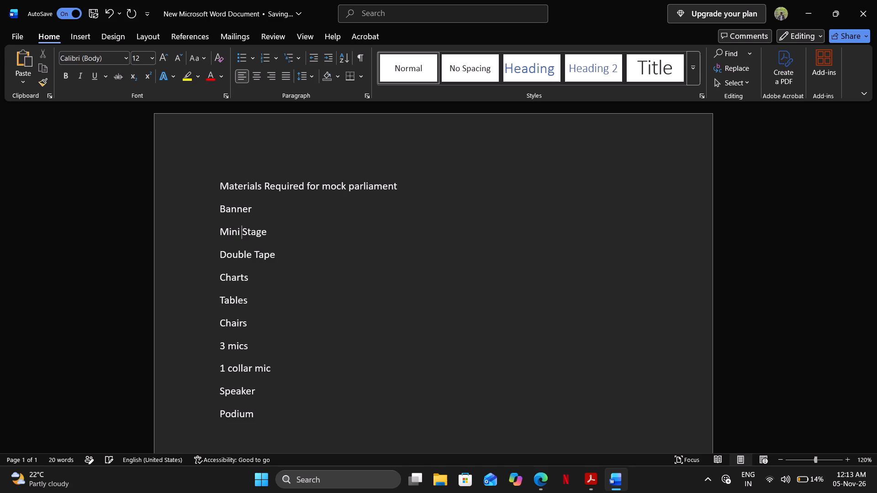
Add a Printouts line directly below Podium in the materials list.
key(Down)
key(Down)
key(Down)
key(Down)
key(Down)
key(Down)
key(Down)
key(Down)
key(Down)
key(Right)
scroll(582, 37, down, 2)
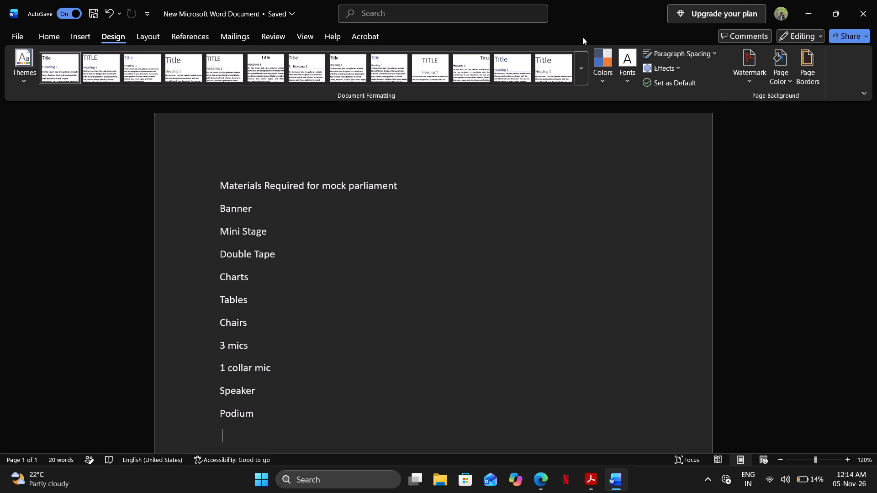
click(582, 37)
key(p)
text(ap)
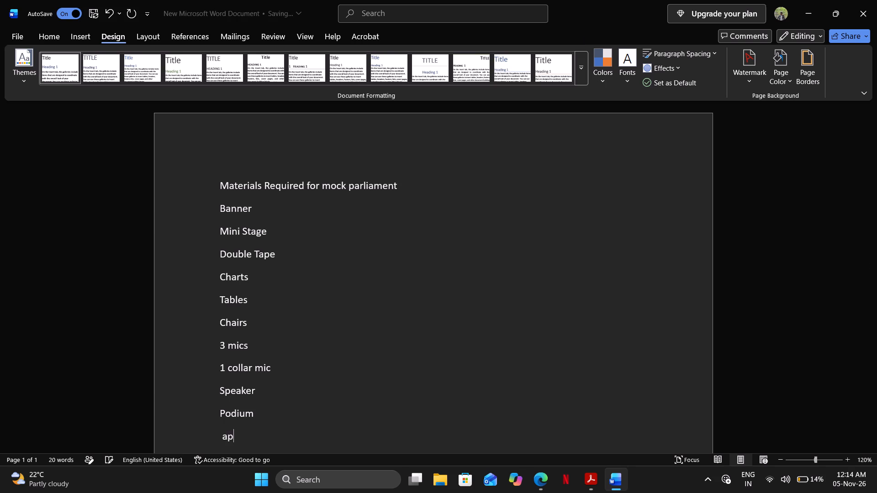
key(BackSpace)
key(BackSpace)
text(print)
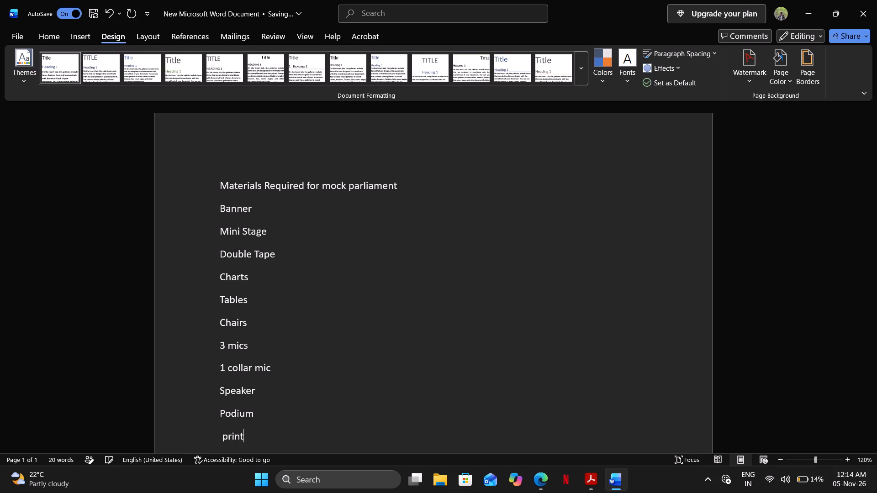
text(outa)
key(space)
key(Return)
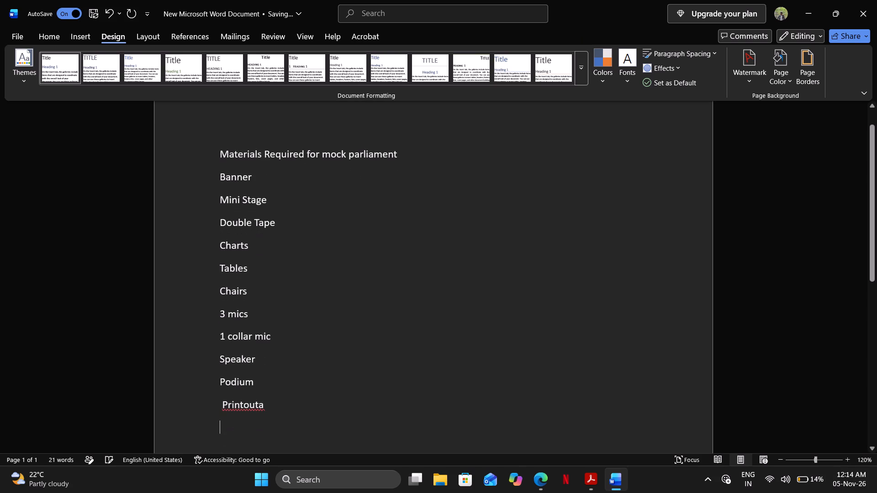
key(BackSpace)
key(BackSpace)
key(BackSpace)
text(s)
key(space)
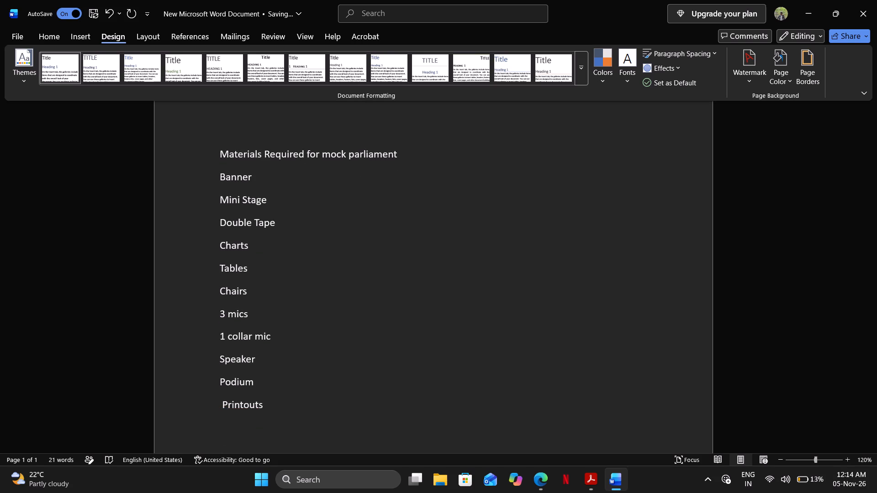
Remove the stray leading space in front of Printouts so it aligns with the other entries.
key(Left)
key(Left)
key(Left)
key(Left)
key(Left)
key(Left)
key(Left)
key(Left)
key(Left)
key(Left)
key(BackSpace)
Add Stapler as a new line below Printouts.
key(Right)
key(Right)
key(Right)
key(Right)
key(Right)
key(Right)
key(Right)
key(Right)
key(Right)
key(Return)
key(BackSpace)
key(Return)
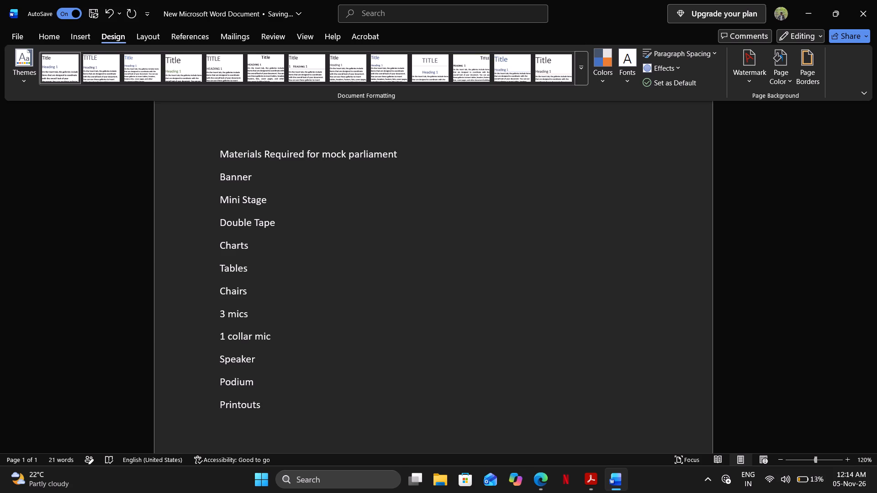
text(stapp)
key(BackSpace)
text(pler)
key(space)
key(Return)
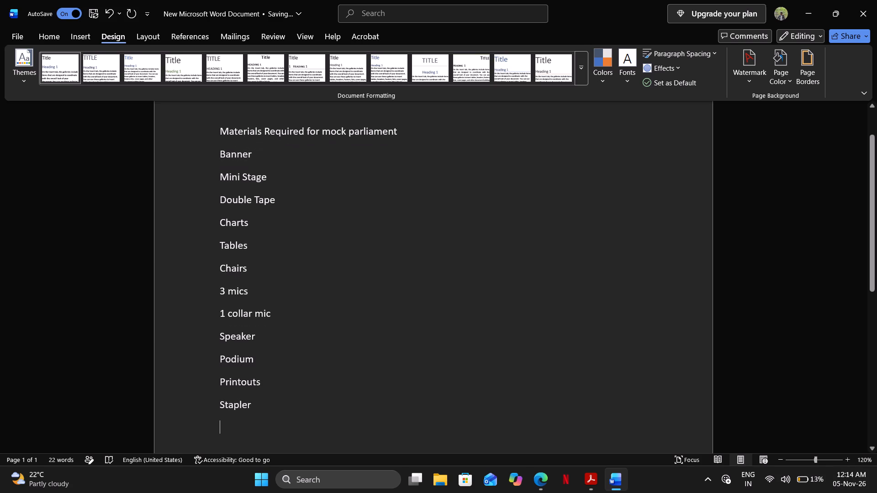
Add Glue as a new line below Stapler.
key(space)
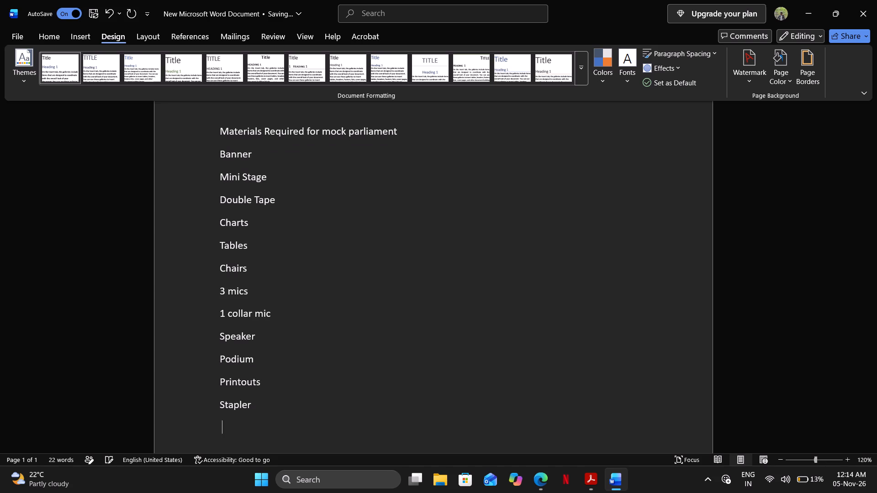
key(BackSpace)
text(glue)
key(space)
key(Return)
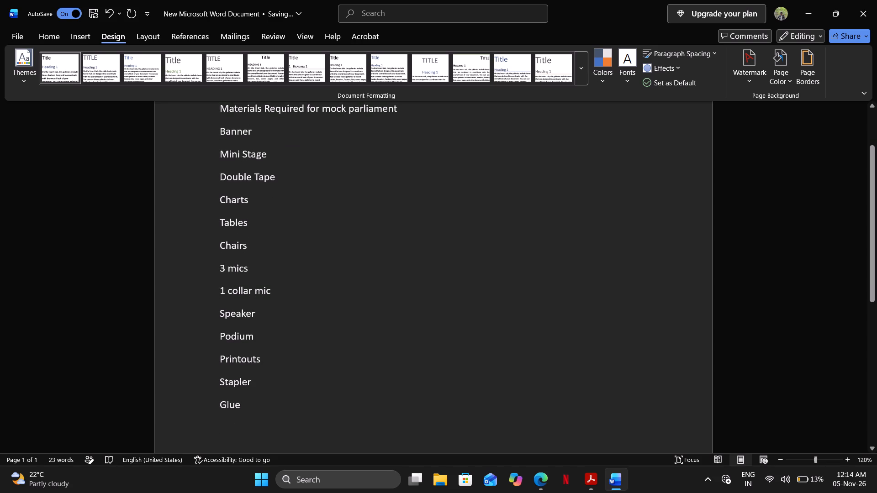
Add the quantity 2 in front of Charts so the entry reads "2 Charts".
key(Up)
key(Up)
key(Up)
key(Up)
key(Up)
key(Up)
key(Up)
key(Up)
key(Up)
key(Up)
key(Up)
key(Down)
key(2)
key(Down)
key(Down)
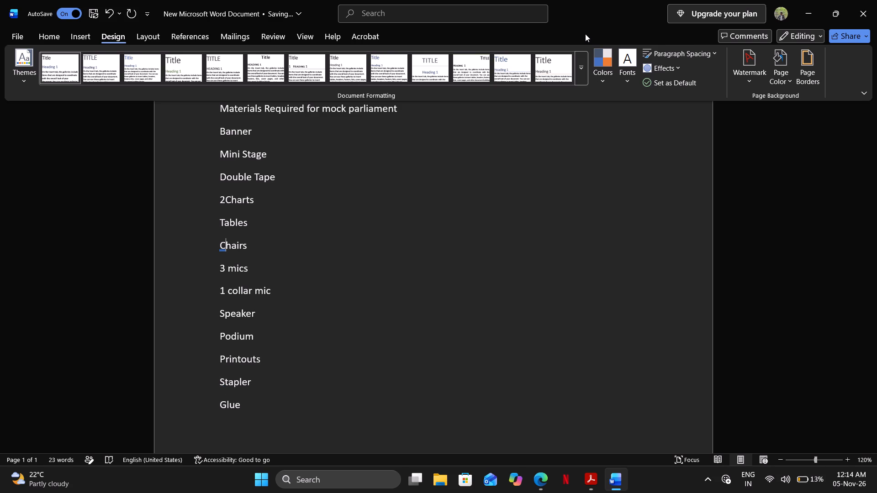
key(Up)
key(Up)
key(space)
Add Pens as a new line below Glue, with no leading space.
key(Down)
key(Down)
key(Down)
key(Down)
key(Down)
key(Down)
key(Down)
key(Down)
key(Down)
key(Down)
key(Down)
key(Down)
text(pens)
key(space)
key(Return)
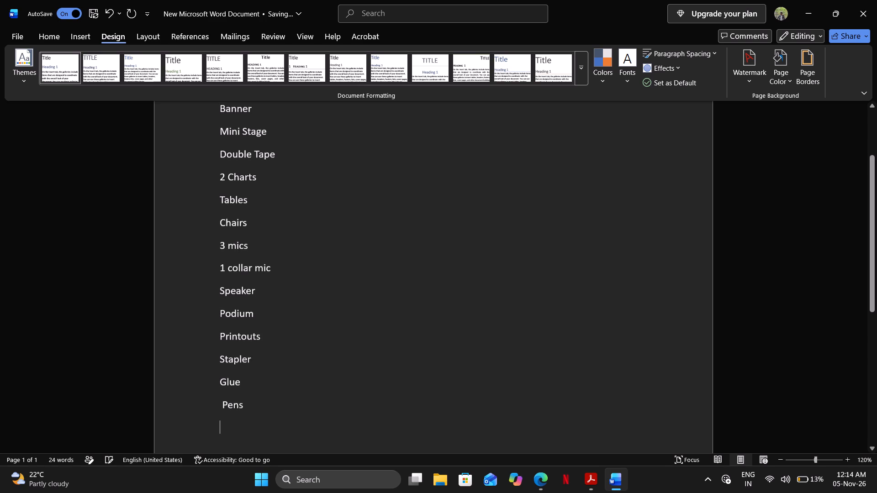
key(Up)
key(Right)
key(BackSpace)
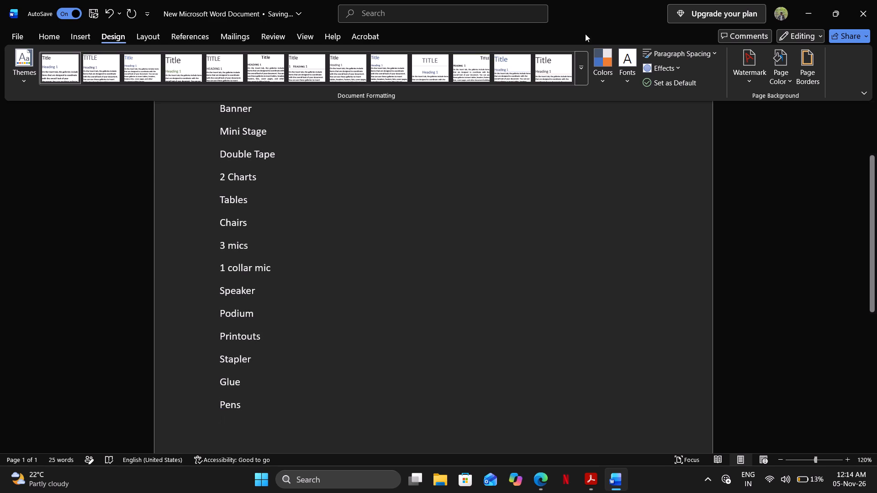
Add Cameraman as a new line below Pens.
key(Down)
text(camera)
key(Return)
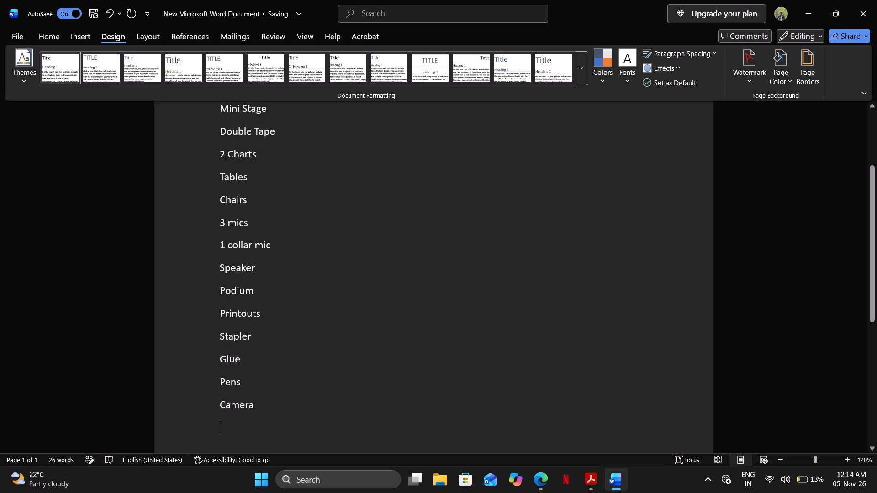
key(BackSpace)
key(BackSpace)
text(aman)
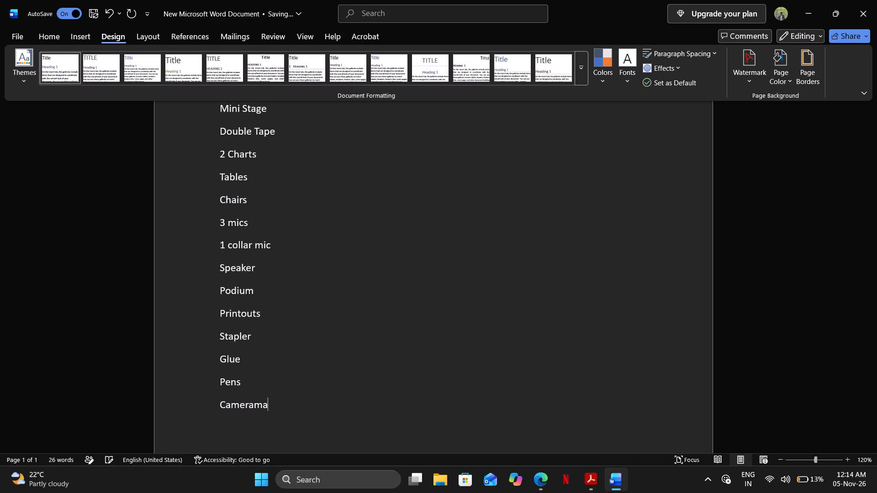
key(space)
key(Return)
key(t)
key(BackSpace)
Format all the entries from Banner through Cameraman as a numbered list, leaving the heading line unnumbered.
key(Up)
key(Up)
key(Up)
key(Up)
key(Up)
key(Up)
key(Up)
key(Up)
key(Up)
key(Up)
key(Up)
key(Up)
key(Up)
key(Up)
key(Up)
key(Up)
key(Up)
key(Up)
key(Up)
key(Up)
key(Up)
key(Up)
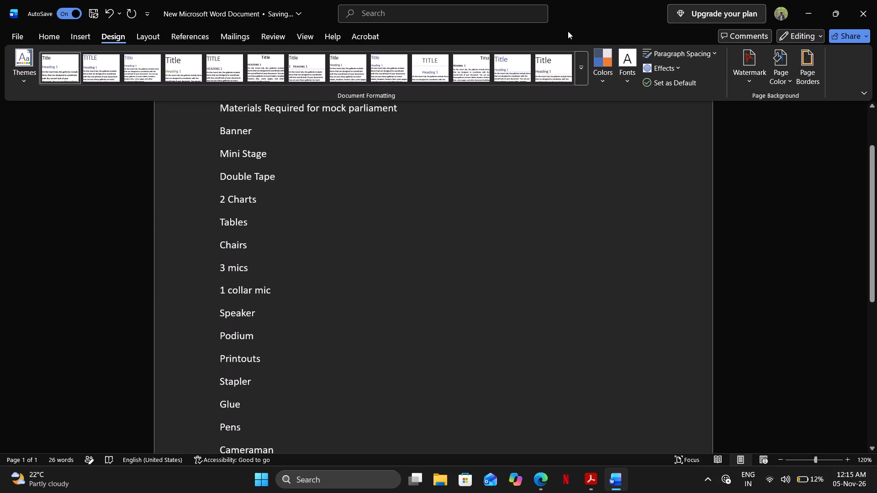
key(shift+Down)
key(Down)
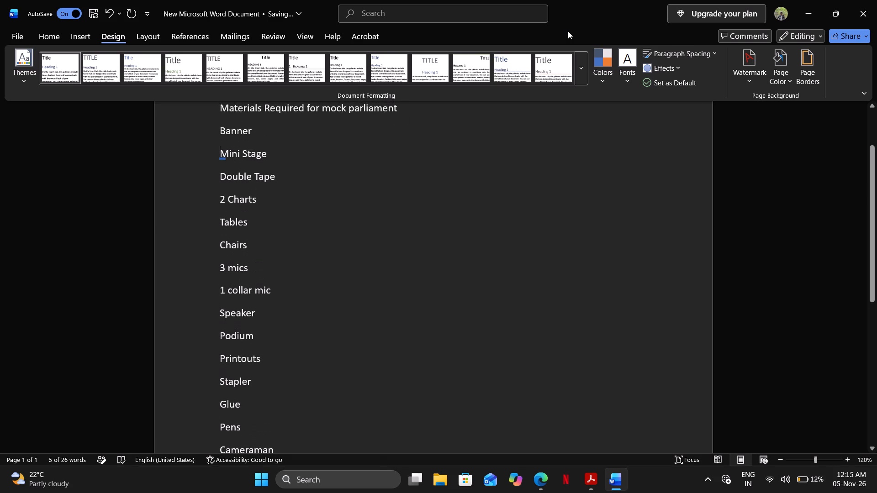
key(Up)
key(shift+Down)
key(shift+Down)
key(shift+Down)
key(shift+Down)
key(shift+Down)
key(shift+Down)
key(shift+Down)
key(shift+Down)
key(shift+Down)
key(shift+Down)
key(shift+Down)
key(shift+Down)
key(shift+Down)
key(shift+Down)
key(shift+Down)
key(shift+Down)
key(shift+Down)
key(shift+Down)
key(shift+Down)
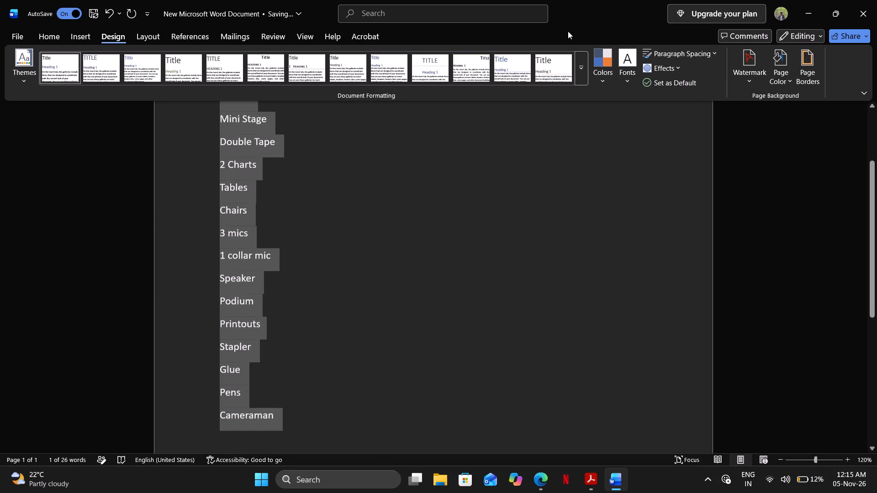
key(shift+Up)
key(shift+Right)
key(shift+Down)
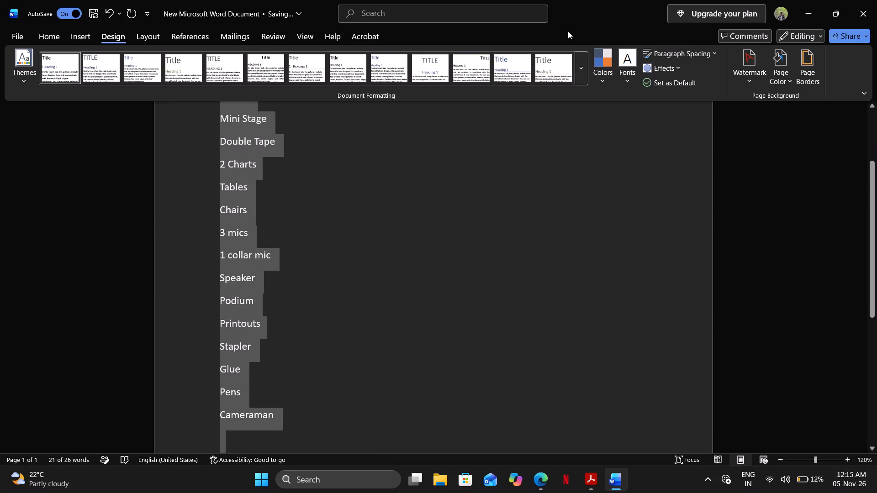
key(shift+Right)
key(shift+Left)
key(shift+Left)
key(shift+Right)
right_click(232, 202)
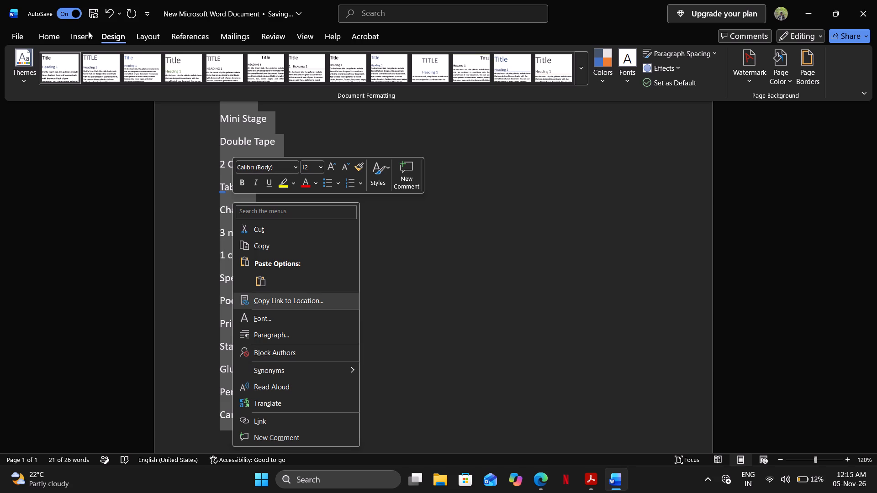
click(53, 36)
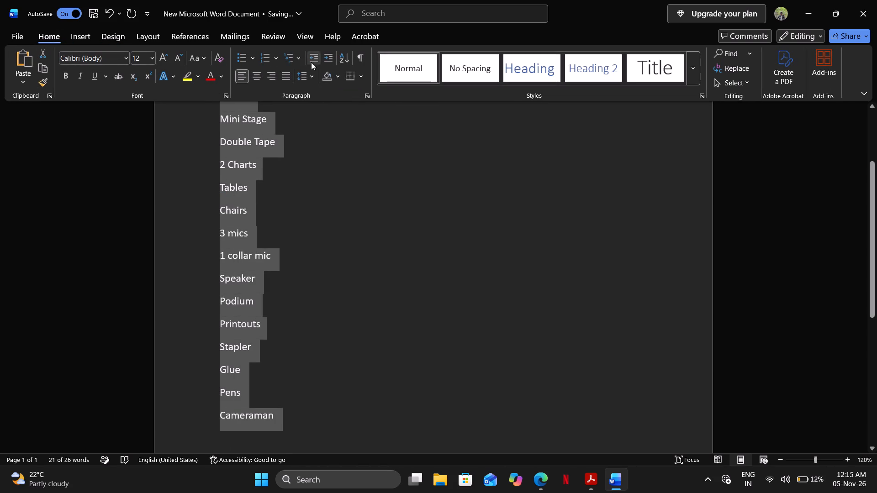
click(267, 59)
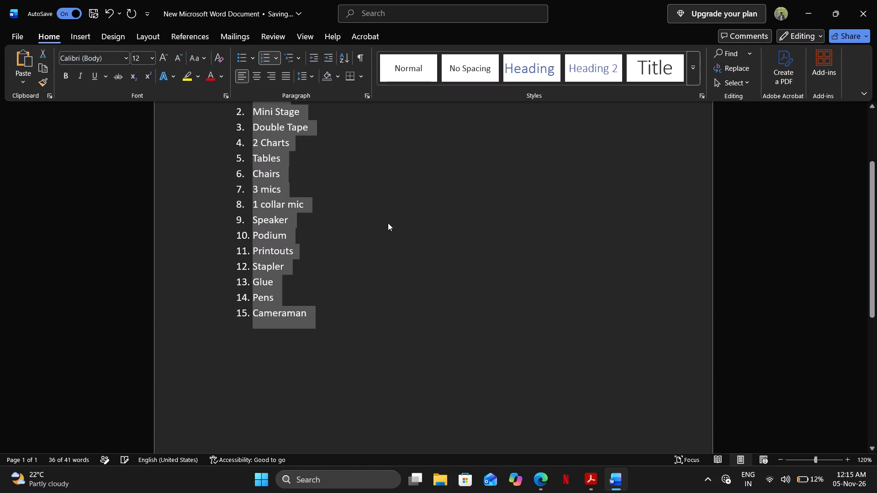
click(388, 223)
click(340, 322)
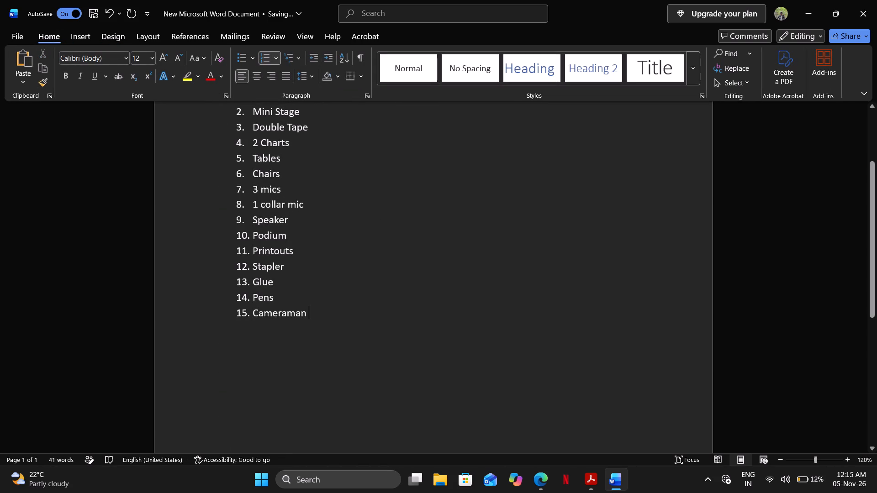
Add an unnumbered heading line "Social department" below Cameraman, separated from the materials list by blank lines.
key(Return)
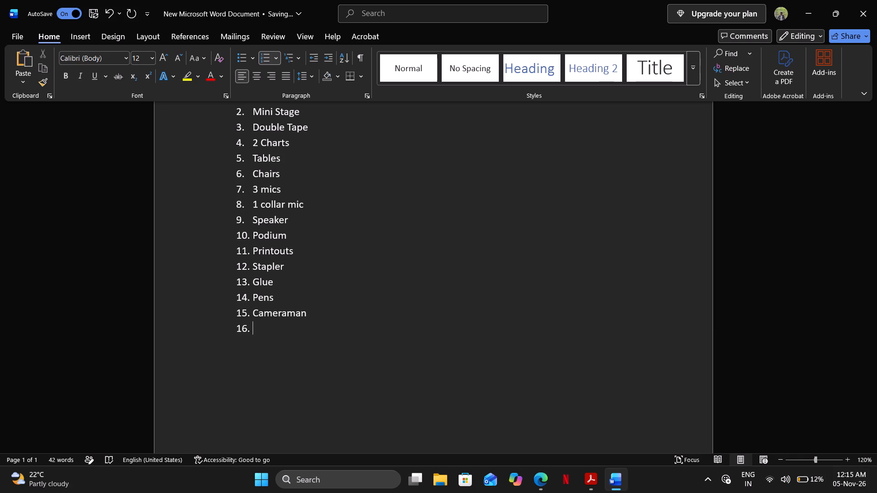
key(BackSpace)
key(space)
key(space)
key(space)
key(Return)
key(Return)
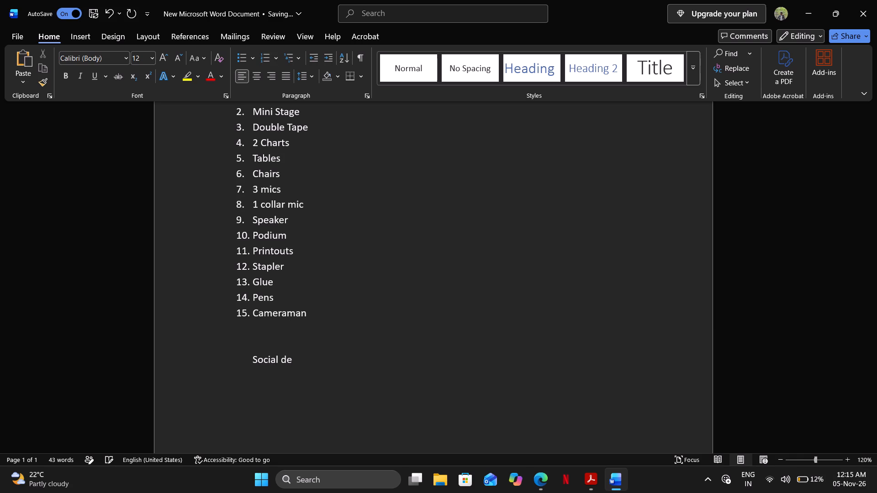
key(BackSpace)
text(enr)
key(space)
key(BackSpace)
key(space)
Start a new numbered list under Social department and enter the first two members' names.
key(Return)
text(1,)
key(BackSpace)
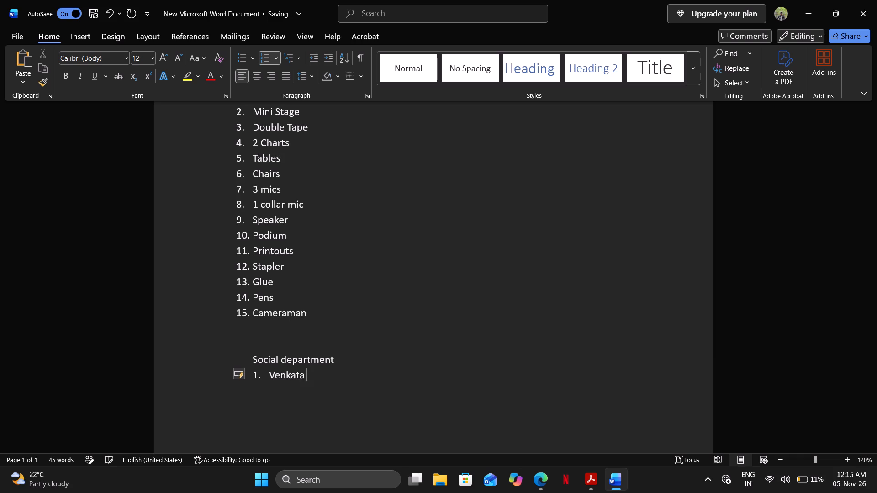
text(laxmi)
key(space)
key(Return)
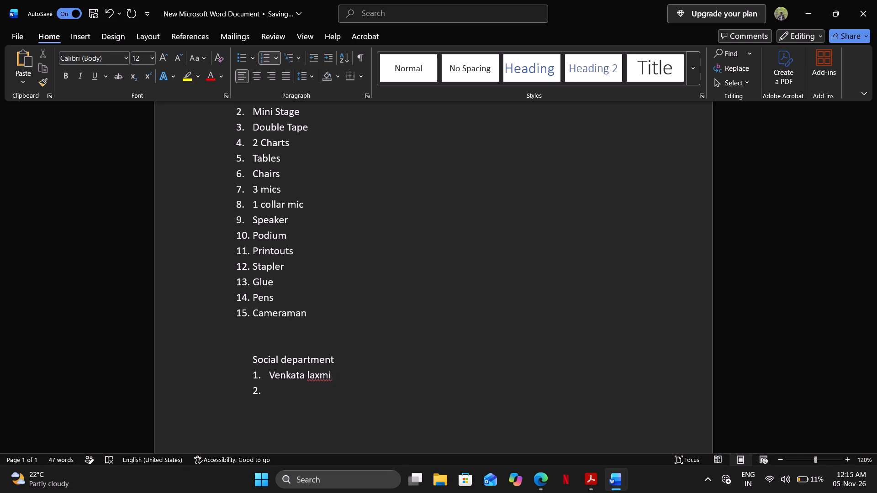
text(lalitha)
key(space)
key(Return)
Enter the third member's name in the Social department list and end the numbering after it.
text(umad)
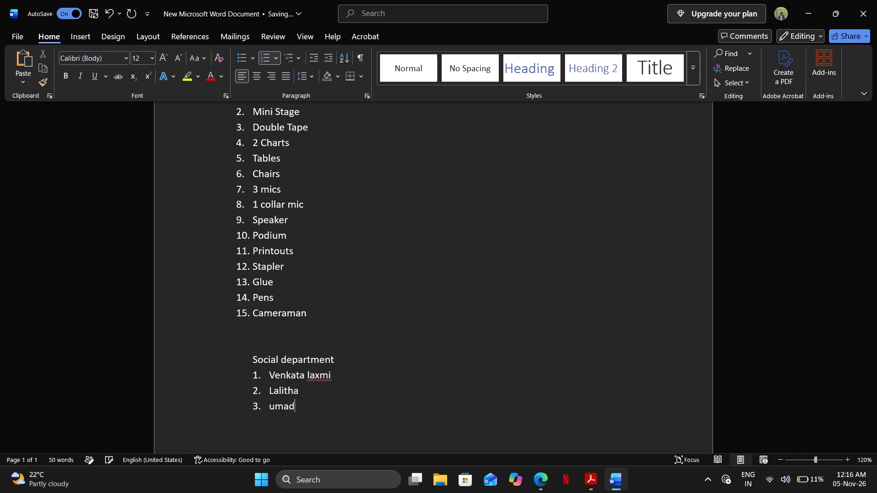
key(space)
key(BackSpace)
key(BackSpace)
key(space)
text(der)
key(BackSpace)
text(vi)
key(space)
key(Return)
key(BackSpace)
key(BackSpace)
Centre the heading "Materials Required for mock parliament" on the page.
scroll(339, 242, up, 1)
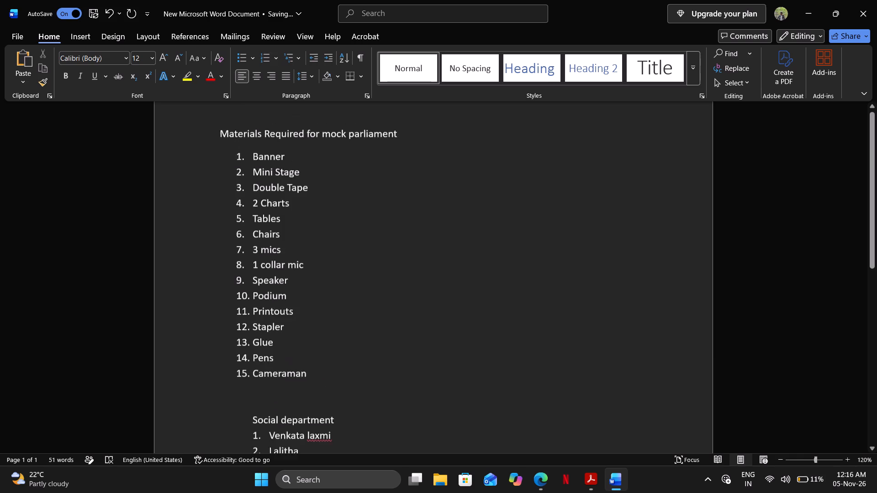
scroll(339, 242, up, 1)
drag(415, 190, 223, 191)
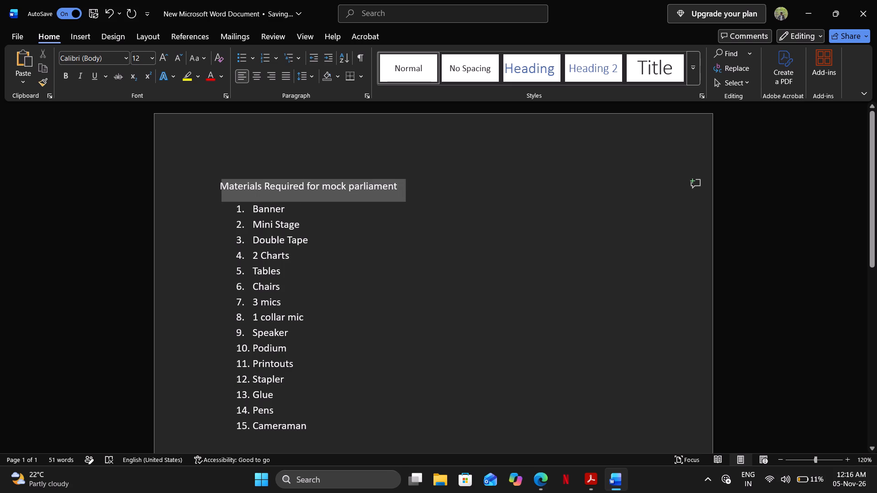
drag(223, 191, 210, 190)
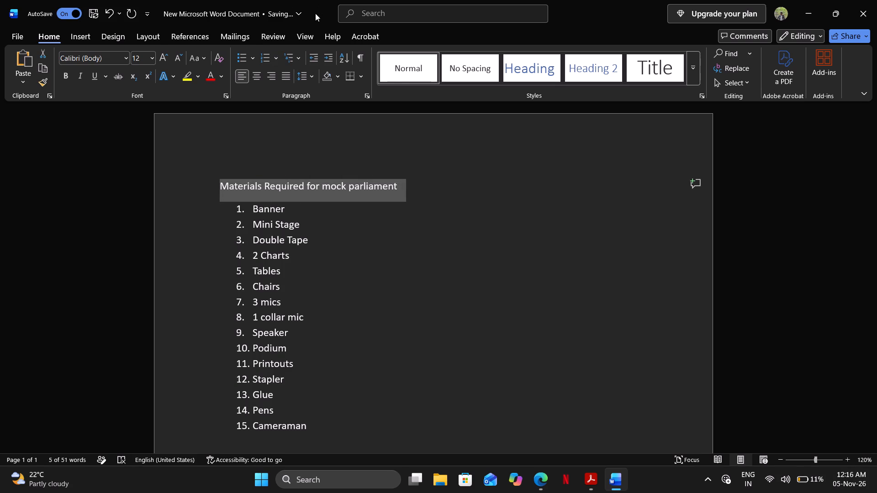
click(259, 73)
click(502, 256)
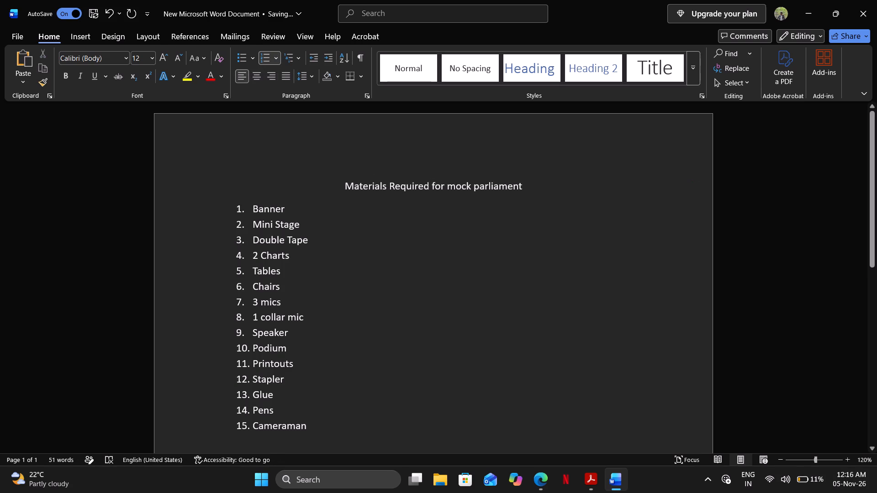
Save the materials document and close it.
click(94, 13)
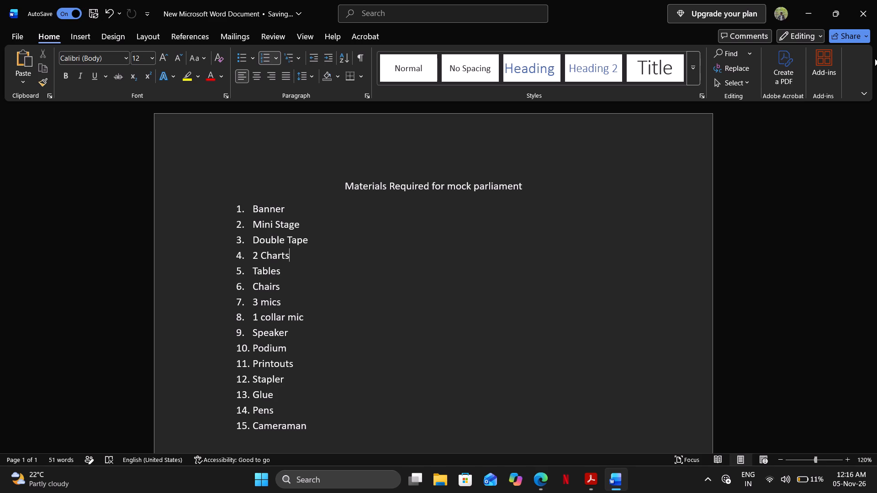
click(876, 0)
Rename the New Microsoft Word Document file on the desktop as "Mterials Required".
click(498, 94)
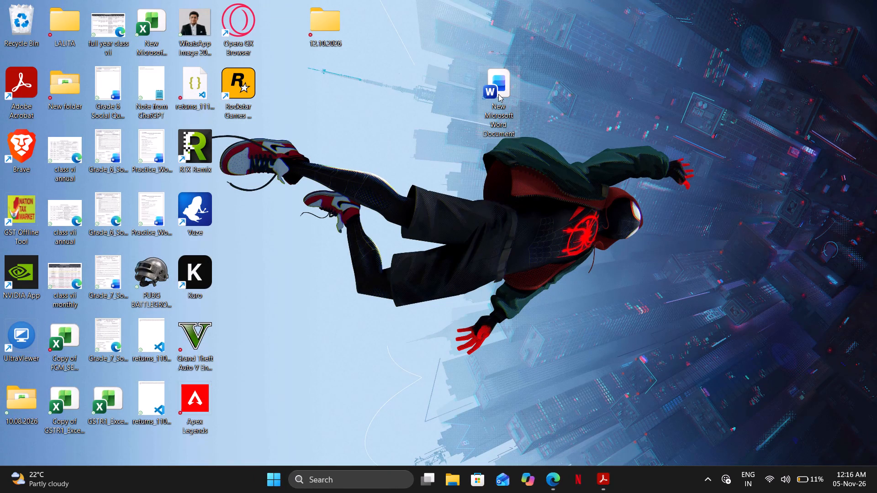
key(F2)
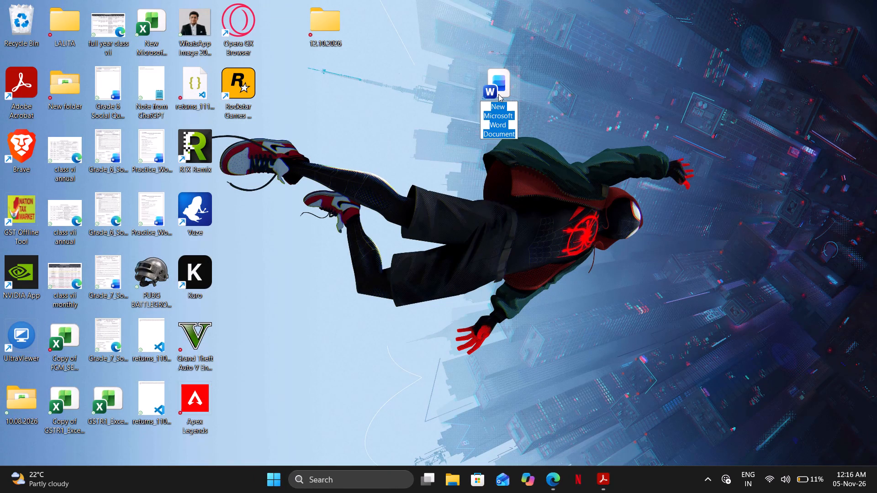
key(BackSpace)
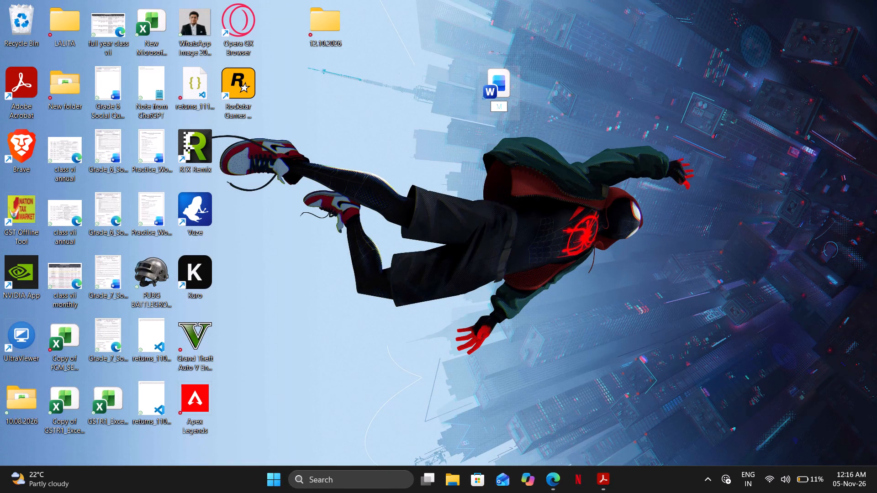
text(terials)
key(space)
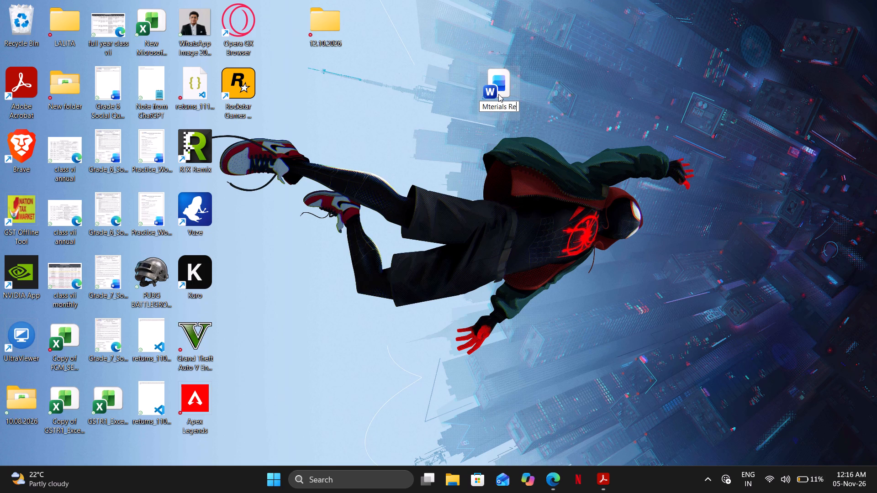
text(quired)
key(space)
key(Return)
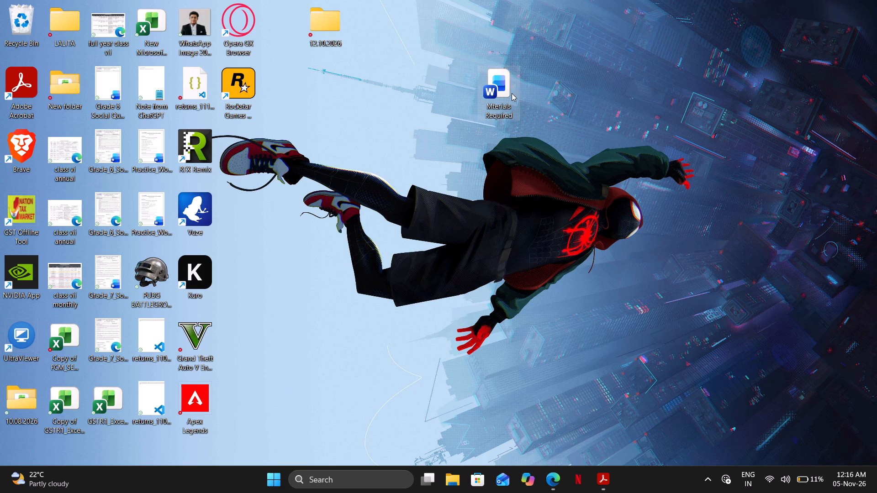
click(577, 74)
Copy the Mterials Required file from the desktop.
click(513, 76)
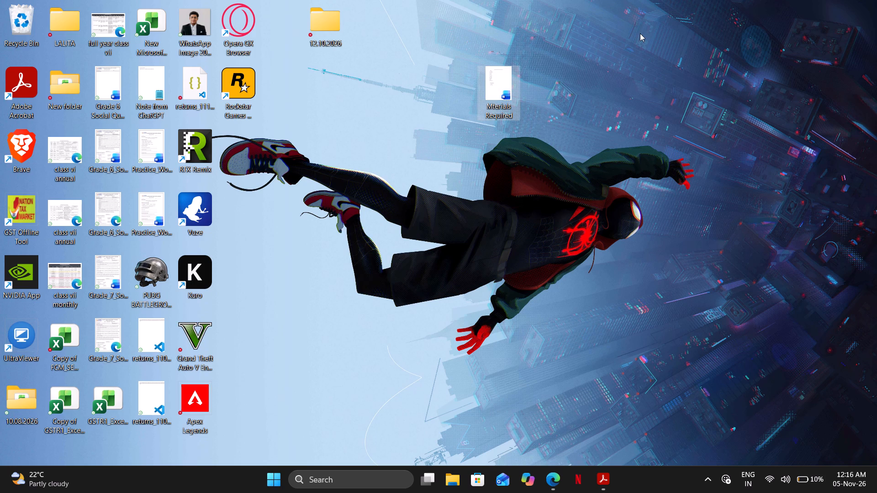
key(ctrl+c)
Open the Windows search.
click(362, 477)
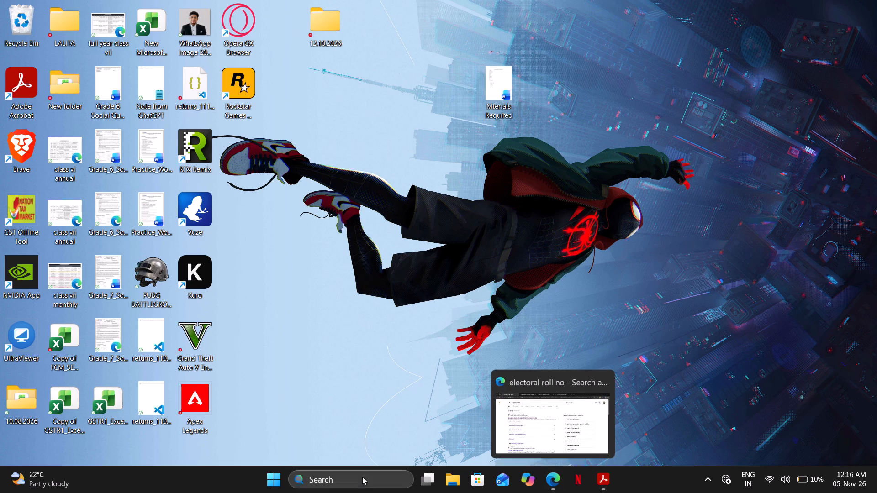
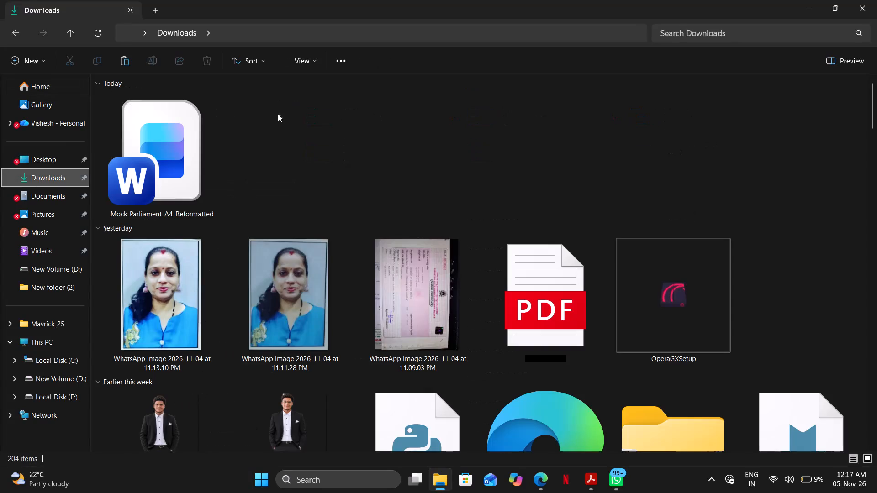
Open the Mock_Parliament_A4_Reformatted document from Downloads and delete the date after the DATE label on the first page.
double_click(186, 179)
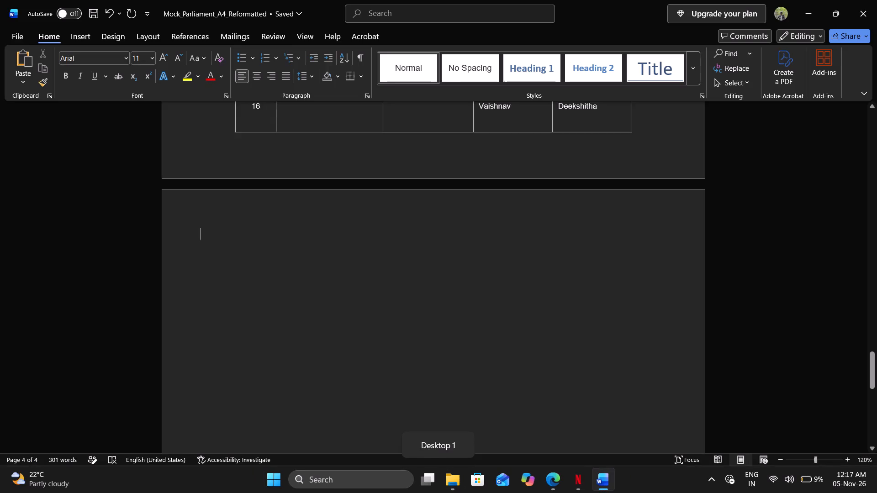
scroll(255, 170, up, 9)
scroll(311, 193, up, 10)
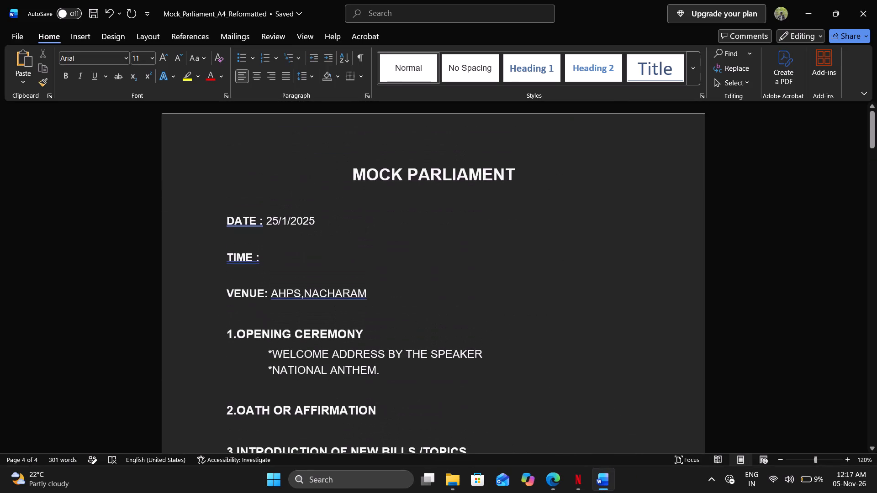
drag(322, 224, 269, 220)
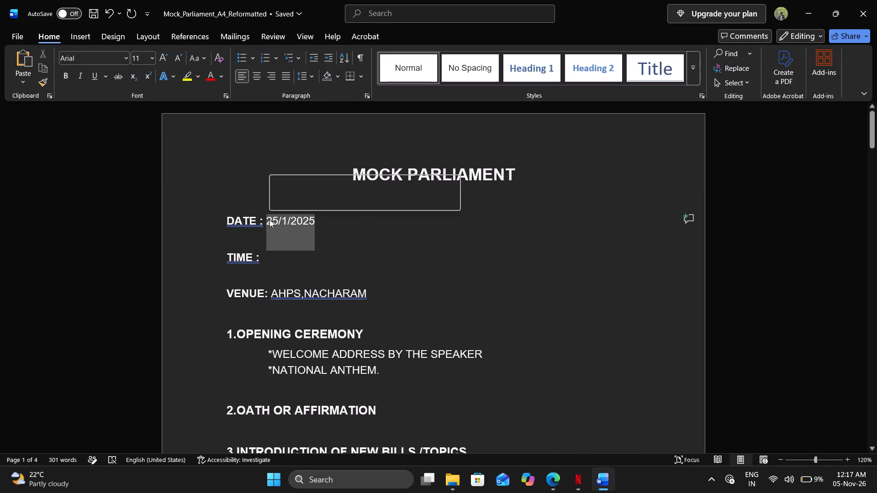
key(backslash)
key(BackSpace)
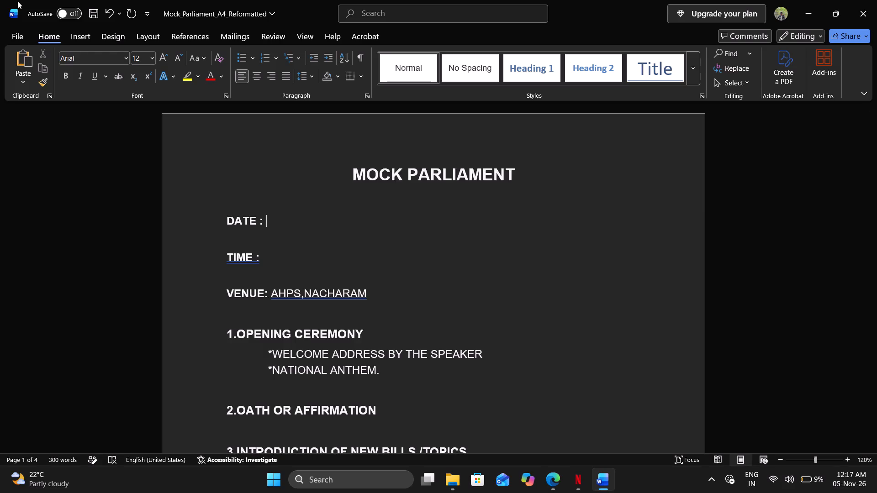
Save the Mock Parliament document and close it.
click(100, 10)
click(856, 2)
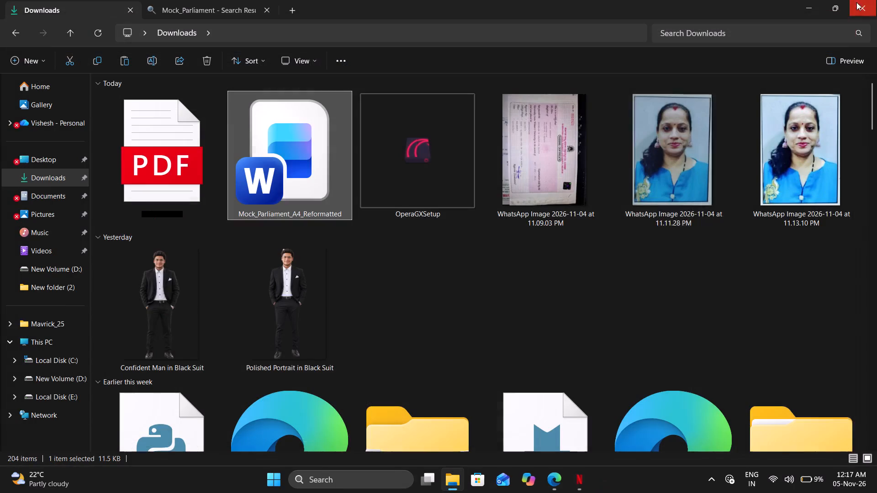
Copy the Mock_Parliament_A4_Reformatted file from the Downloads folder.
key(ctrl+c)
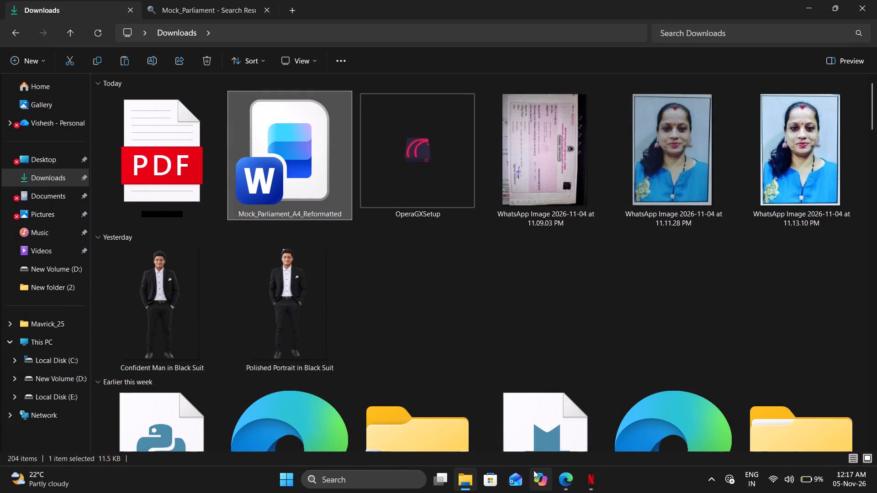
Search Windows for the WhatsApp app using "wh".
text(wh)
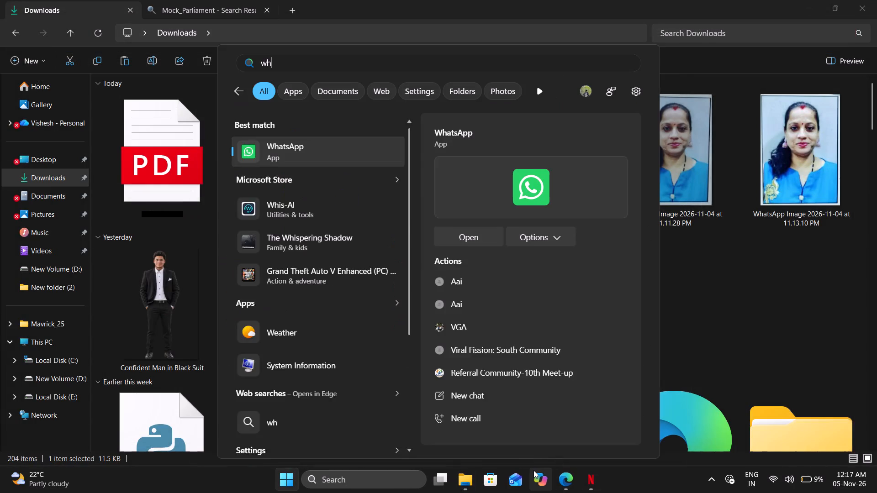
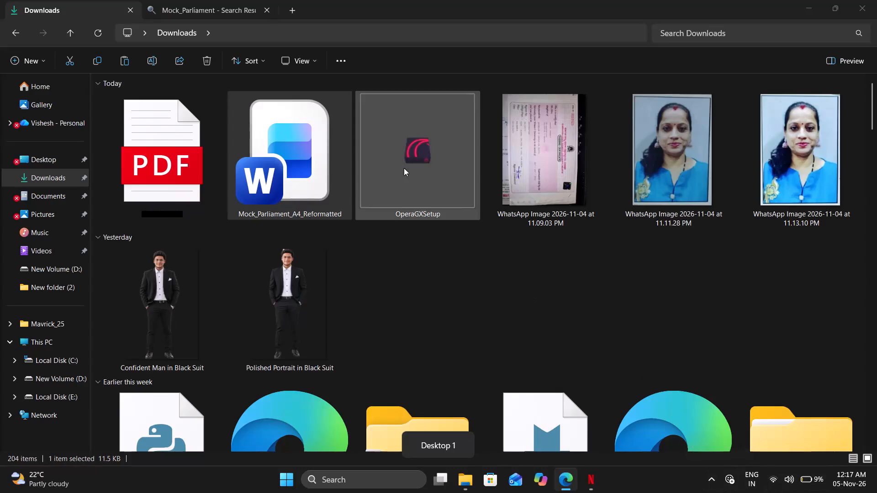
Open the Mock_Parliament_A4_Reformatted document from Downloads and enable editing.
double_click(282, 157)
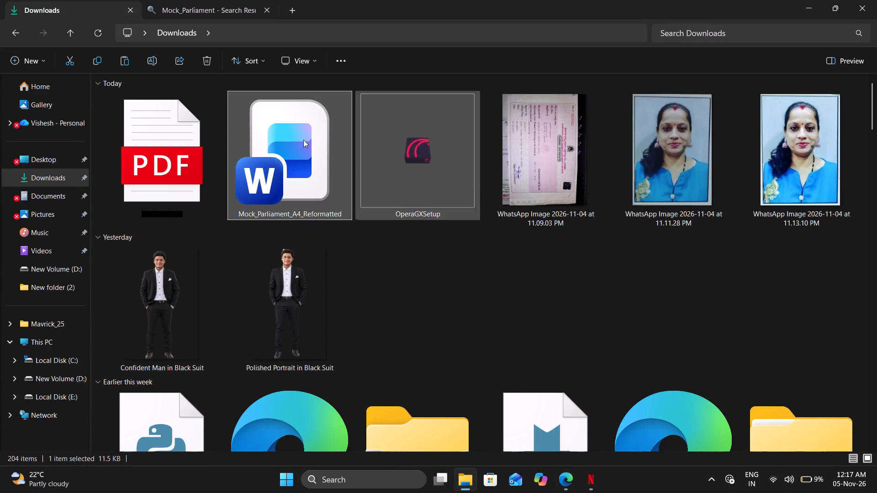
scroll(412, 256, down, 1)
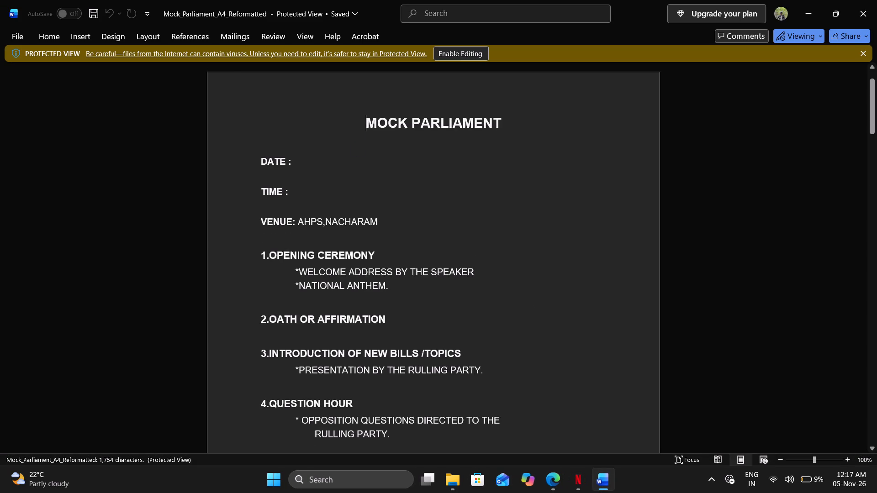
scroll(412, 256, down, 4)
scroll(508, 324, down, 1)
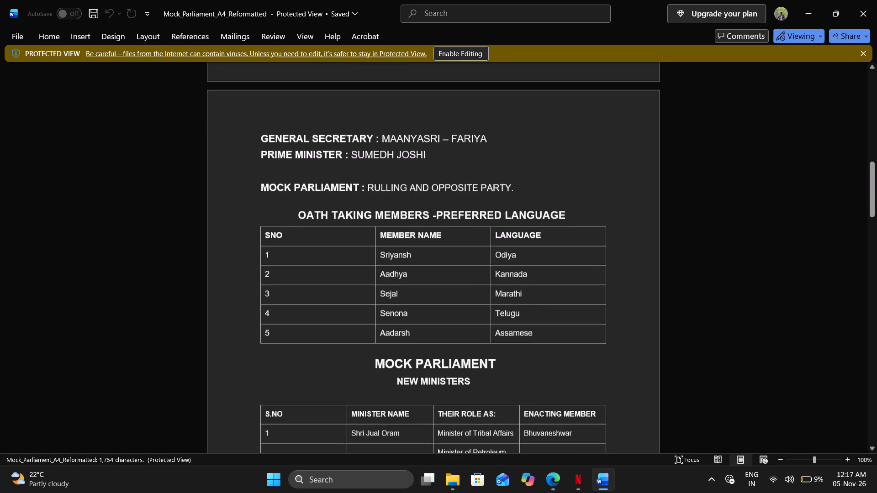
click(534, 254)
key(shift+parenleft)
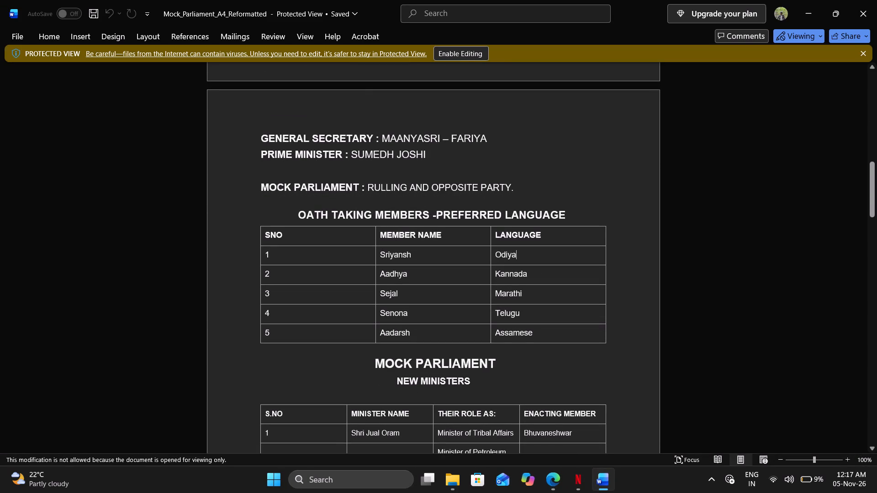
key(BackSpace)
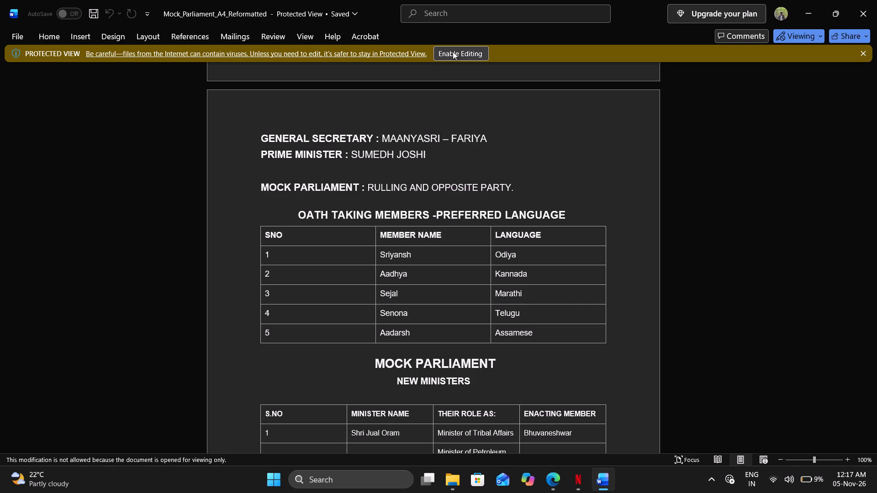
click(453, 52)
Add "(Odisha)" after Odiya in the Language column of the Oath Taking Members table.
scroll(485, 240, down, 6)
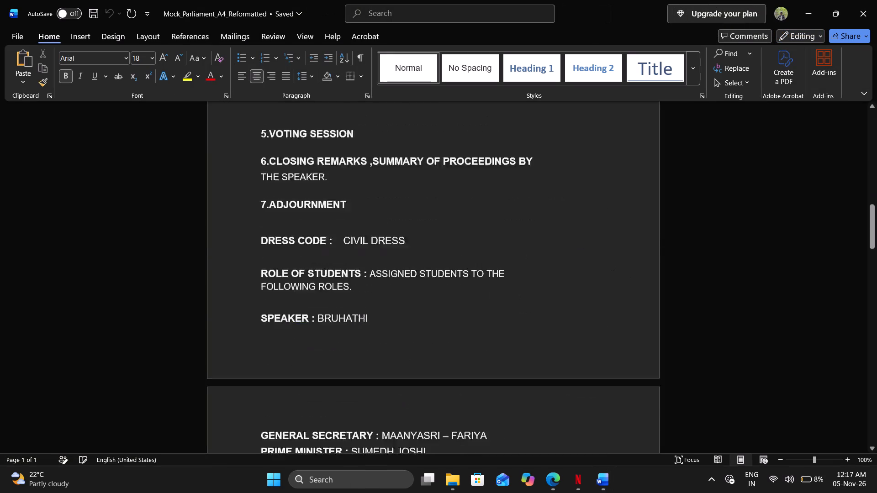
scroll(485, 240, down, 2)
scroll(485, 240, up, 3)
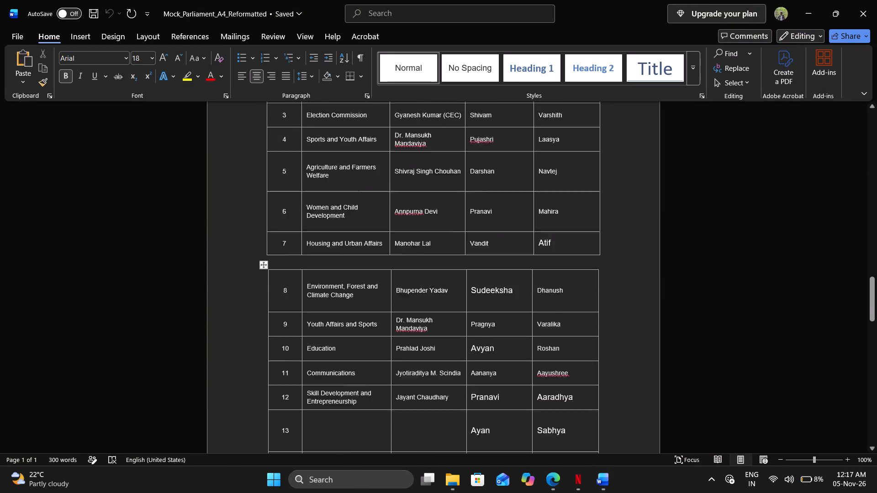
scroll(485, 240, up, 3)
click(535, 357)
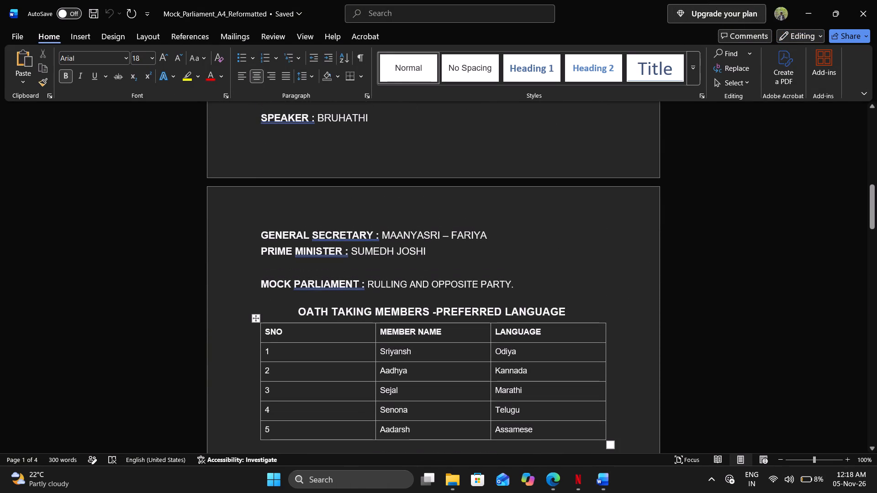
key(shift+parenleft)
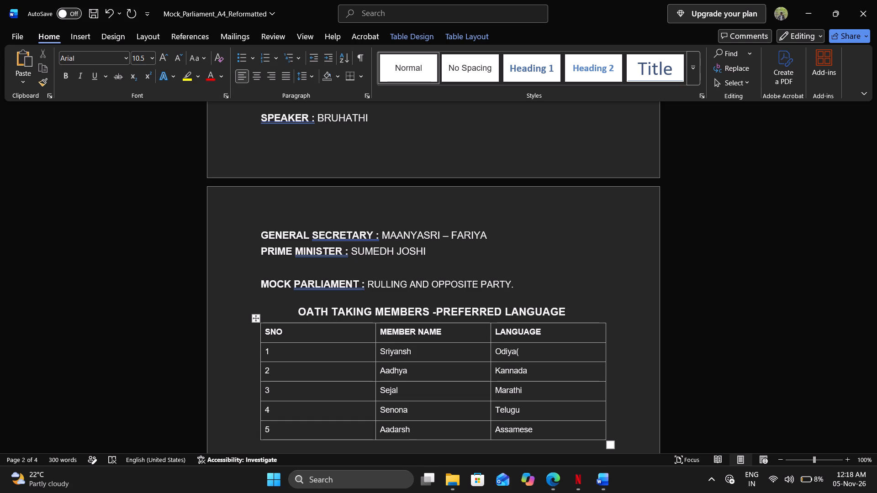
key(o)
key(BackSpace)
key(BackSpace)
text(disha)
key(space)
key(BackSpace)
key(shift+parenright)
Add the states in the Language column: "(Karnataka)" after Kannada and "(Maharashtra)" after Marathi.
key(Down)
key(shift+parenleft)
text(arnataka)
key(space)
key(BackSpace)
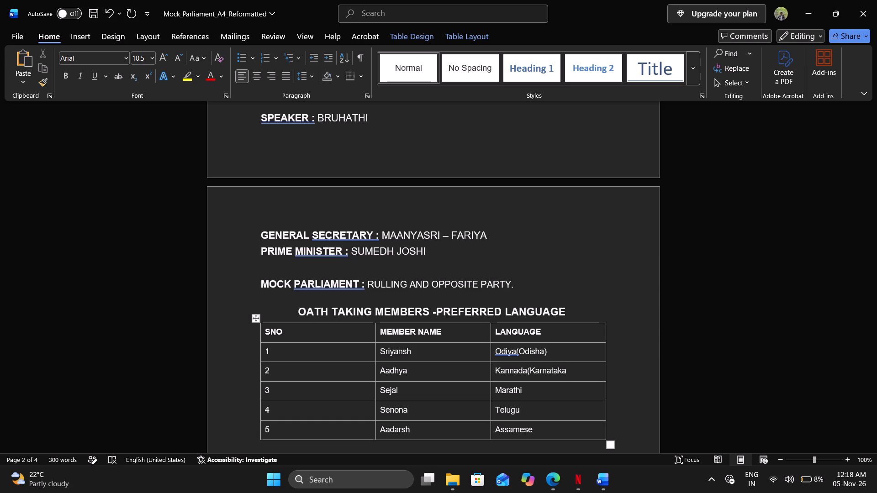
key(shift+parenright)
key(Down)
text(aha)
text(ra)
text(shtra)
key(space)
key(BackSpace)
key(shift+parenright)
Add the states in the Language column: "(Telangana)" after Telugu and "(Assam)" after Assamese.
key(Down)
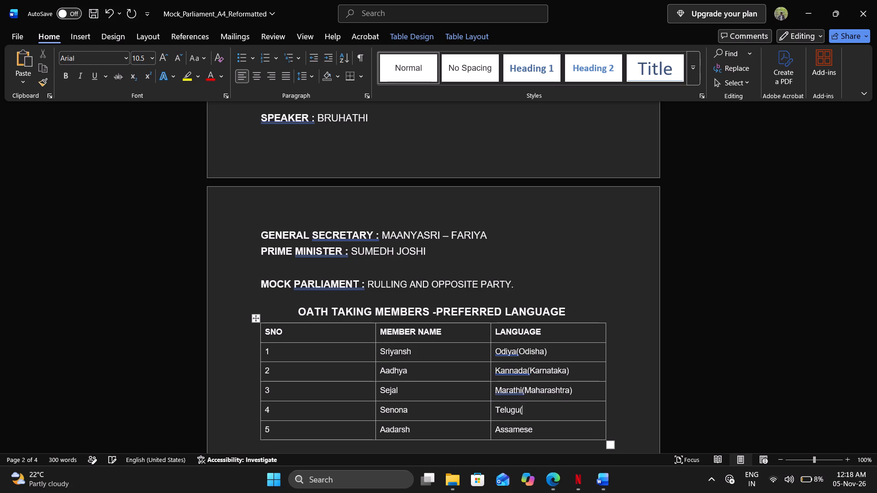
text(elangana)
key(space)
key(BackSpace)
key(shift+parenright)
key(Down)
text(ssam)
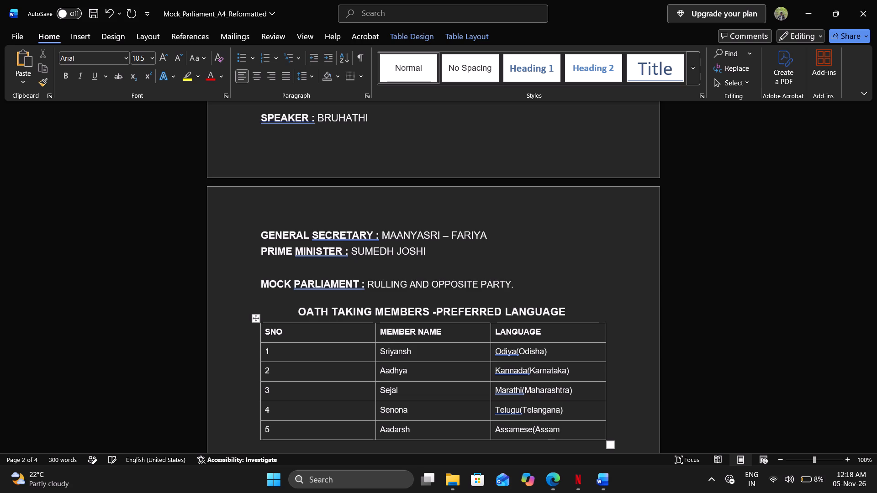
key(shift+parenright)
Insert a space before the opening bracket in the Assamese, Telugu and Marathi entries of the Language column.
key(Left)
key(Left)
key(Left)
key(Left)
key(Left)
key(Left)
key(Left)
key(space)
key(Up)
key(Left)
key(Left)
key(Left)
key(Left)
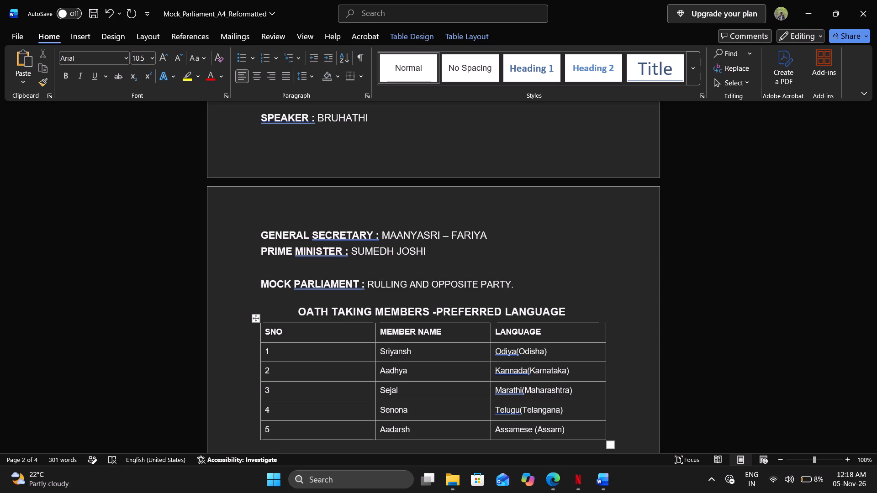
key(space)
key(Up)
key(space)
Insert a space before the opening bracket in the Kannada and Odiya entries of the Language column.
key(Up)
key(Right)
key(Right)
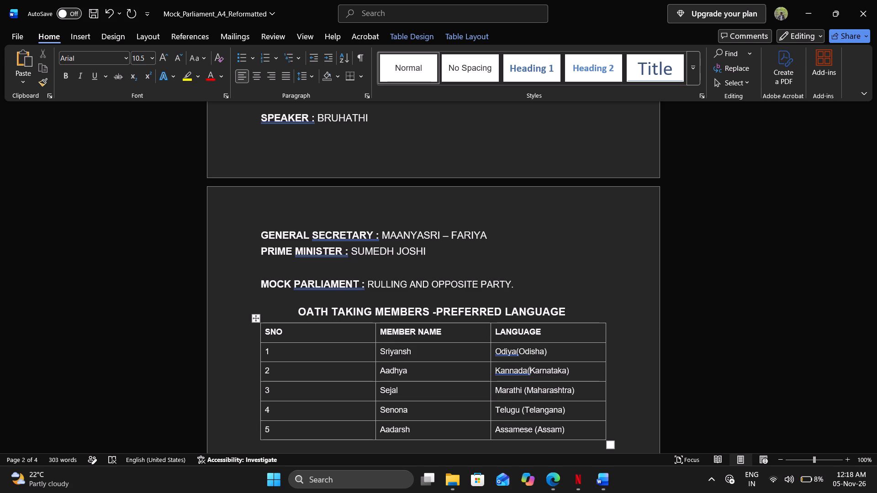
key(Left)
key(space)
key(Up)
key(Left)
key(Left)
key(Left)
key(space)
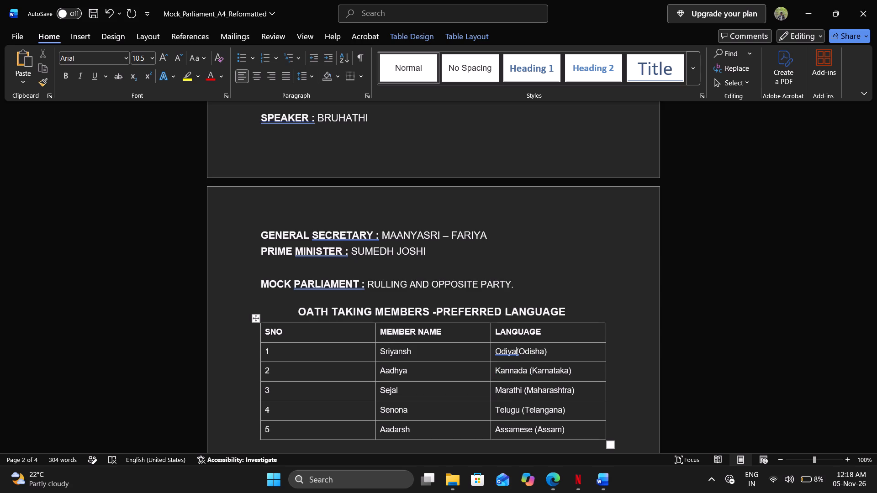
Look through the rest of the Mock Parliament document, save it and close it.
scroll(535, 357, down, 1)
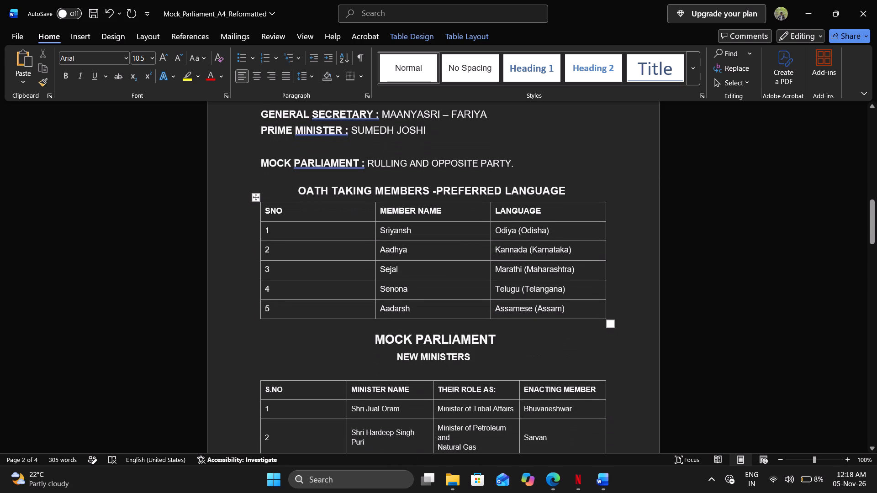
scroll(535, 357, down, 3)
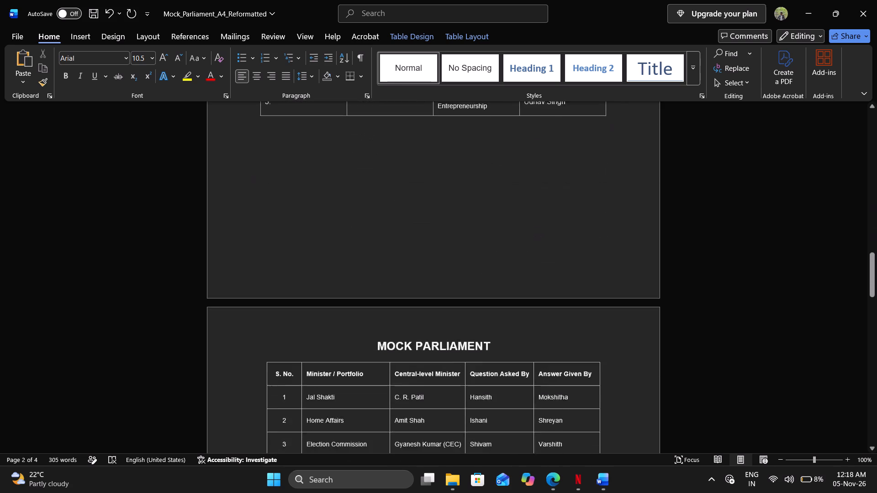
scroll(535, 357, down, 4)
scroll(447, 332, down, 2)
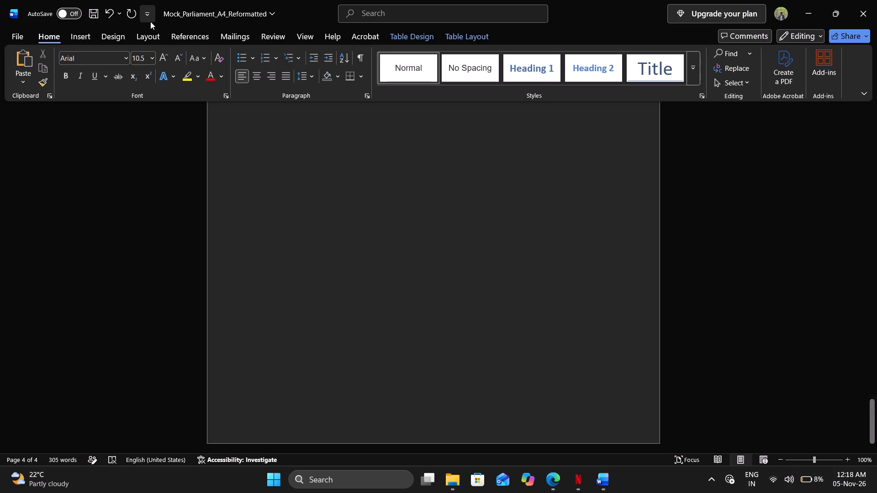
click(93, 16)
click(866, 4)
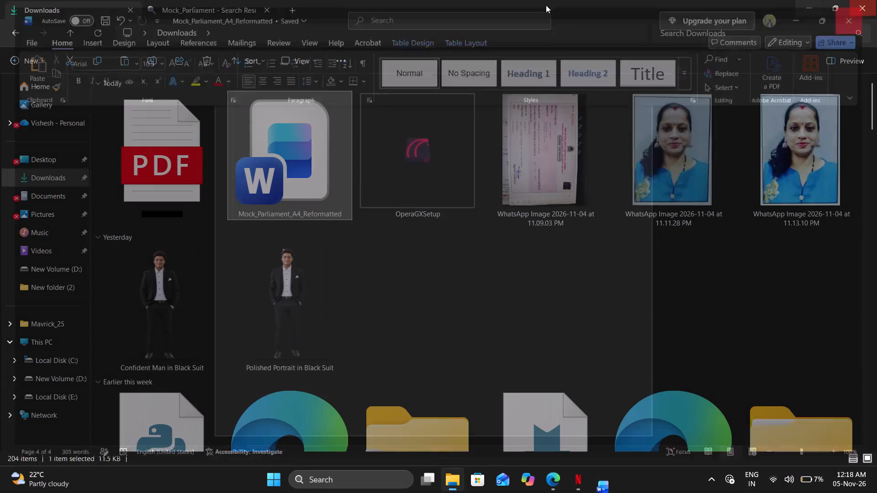
Copy the updated Mock_Parliament_A4_Reformatted file from the Downloads folder.
click(409, 276)
click(321, 198)
key(ctrl+c)
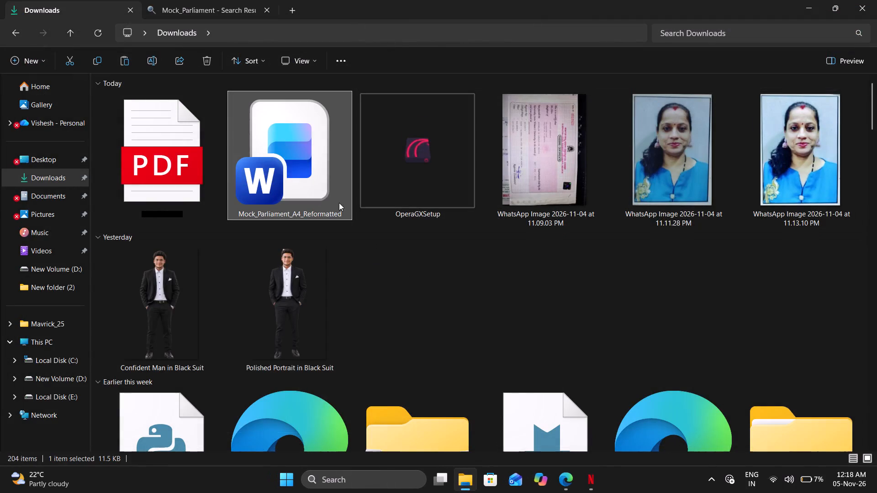
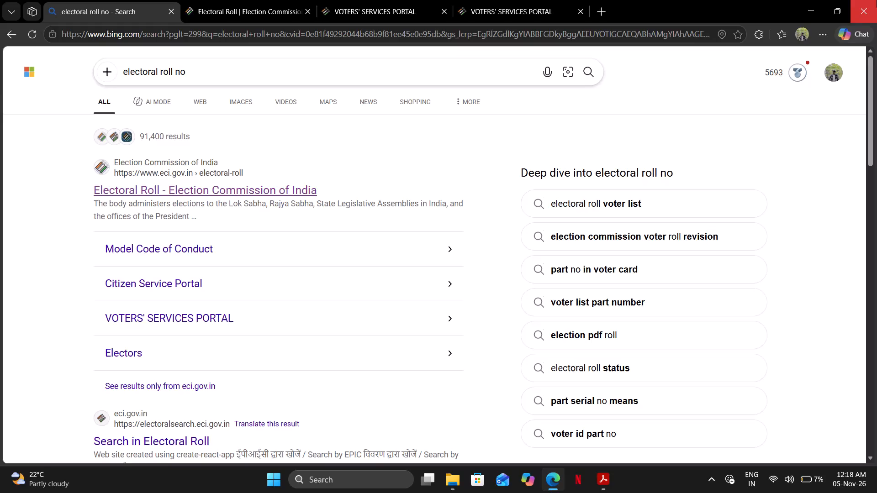
Switch to the browser's Bing search page and claim the pending bonus points in Microsoft Rewards.
click(793, 70)
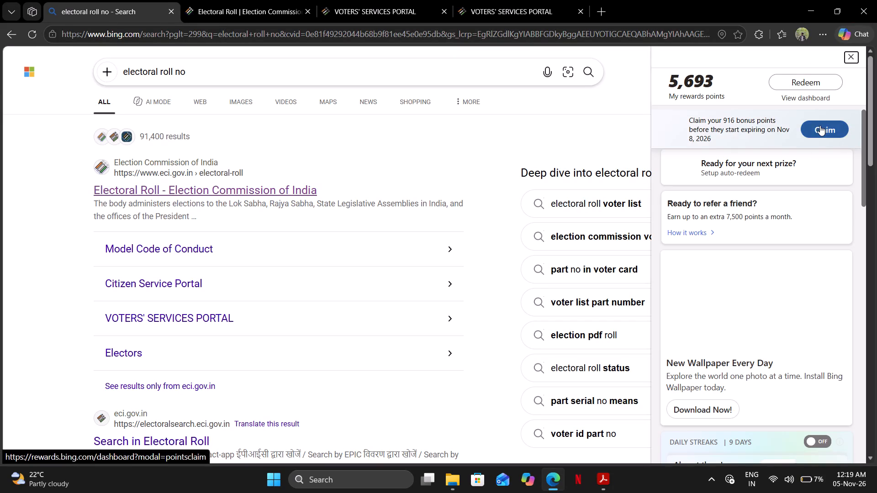
click(819, 126)
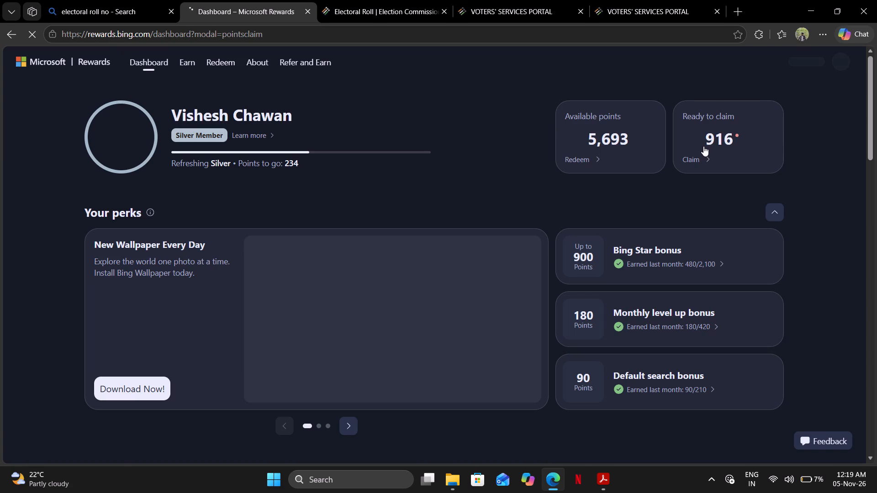
click(700, 152)
click(701, 162)
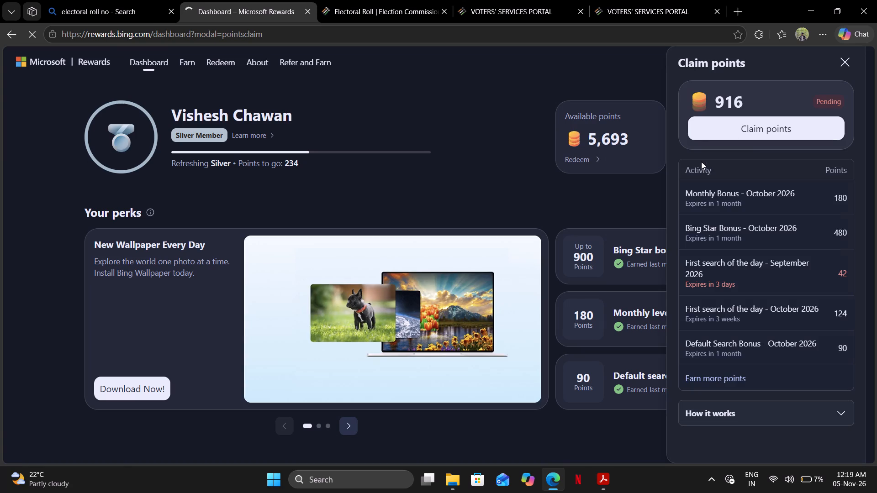
click(752, 139)
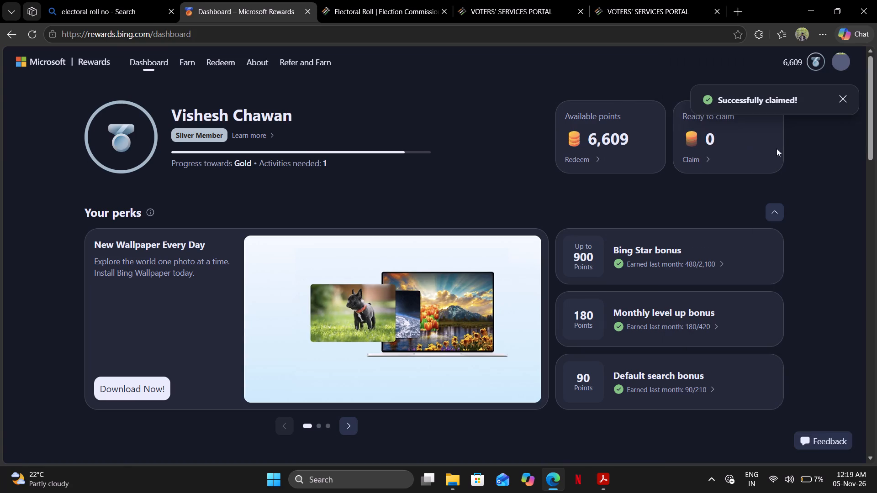
Look over how claiming points works and the ways to earn more on the Microsoft Rewards Earn page.
click(699, 157)
click(789, 247)
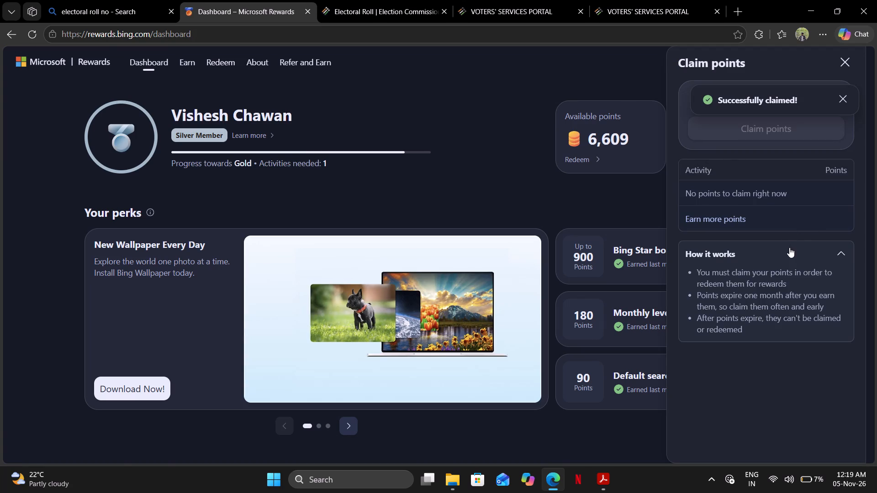
click(801, 171)
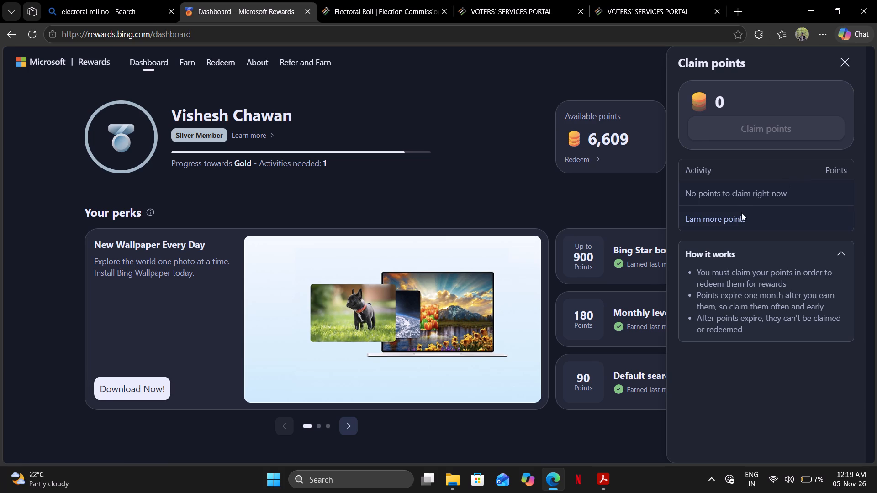
click(741, 217)
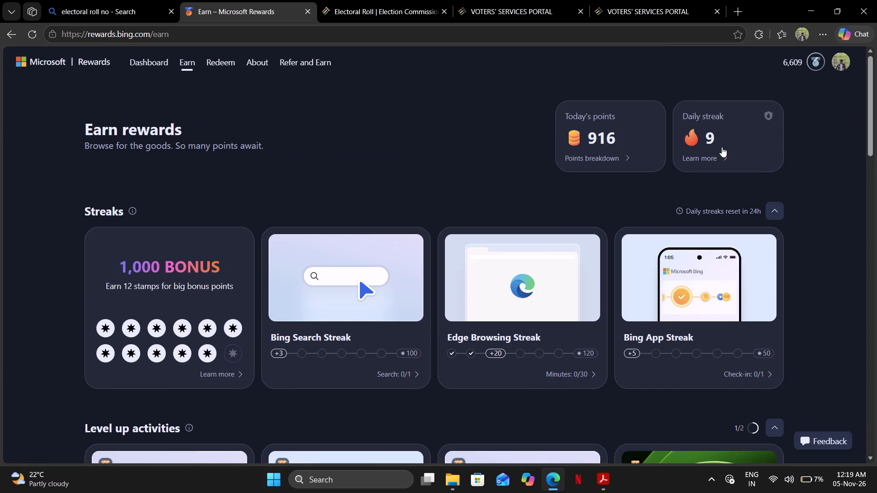
scroll(574, 174, down, 1)
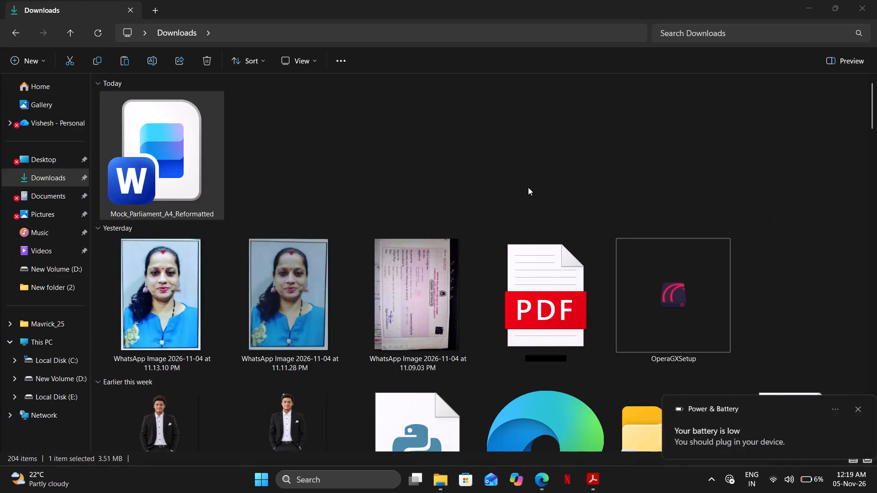
Dismiss the low-battery alert and reopen Mock_Parliament_A4_Reformatted from the Downloads folder in Word.
scroll(528, 187, up, 2)
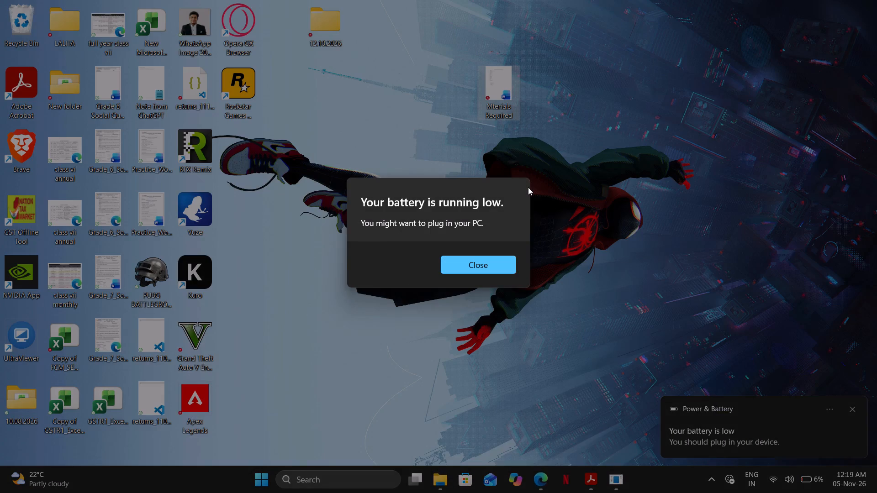
click(495, 267)
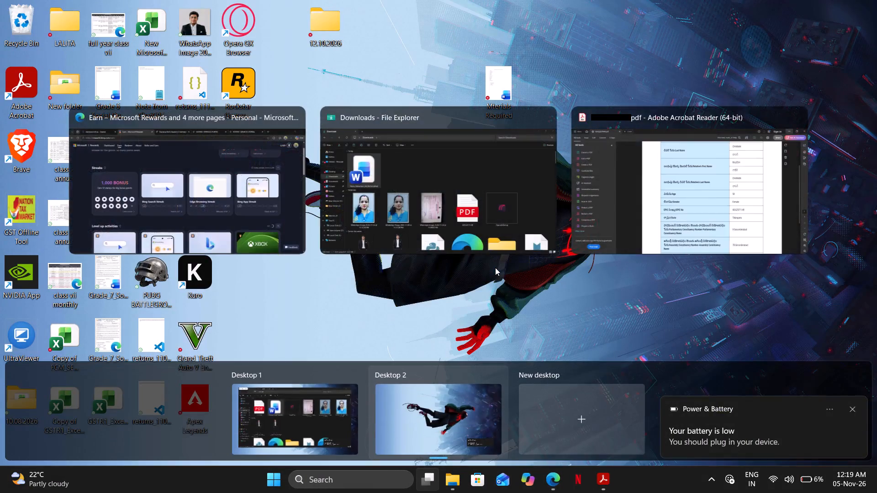
scroll(495, 267, up, 5)
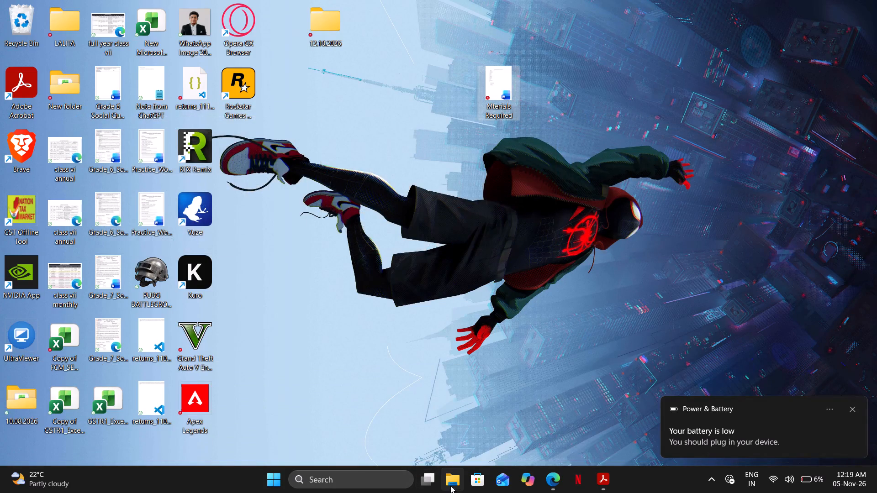
click(449, 486)
double_click(204, 159)
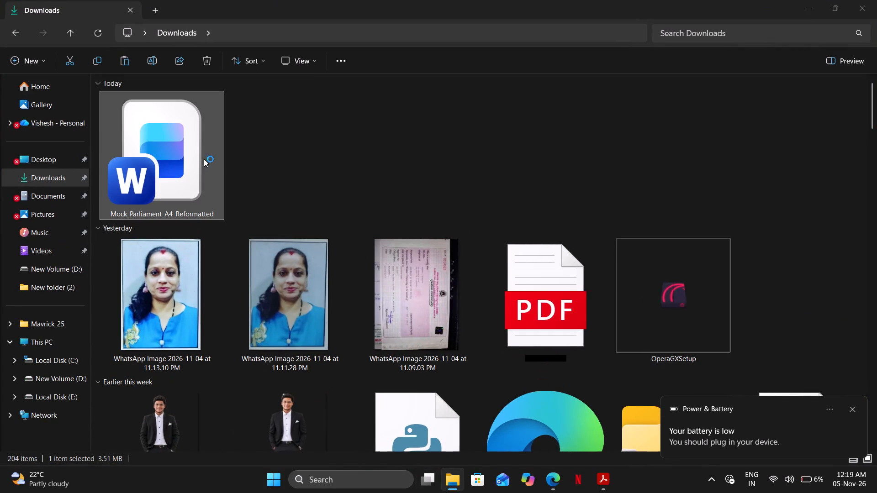
Add a row numbered 6 at the end of the oath-taking members table, with the member name Sushmitha.
scroll(319, 163, down, 5)
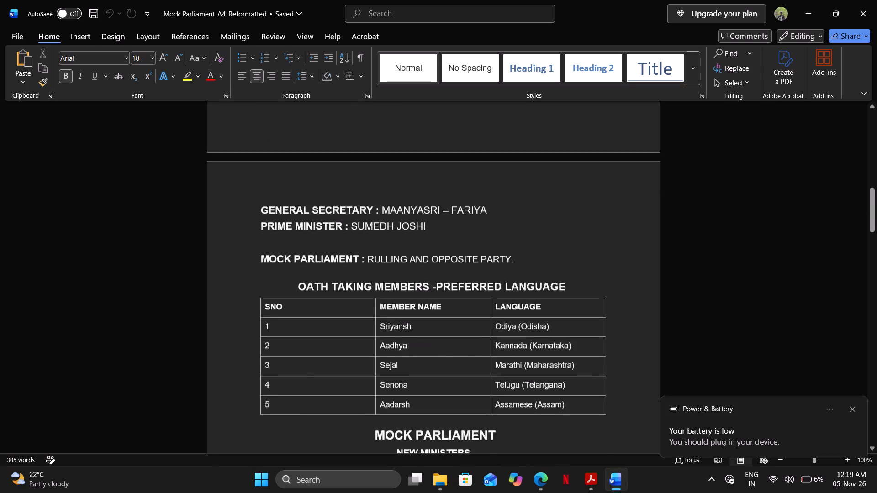
scroll(455, 219, down, 1)
click(609, 295)
key(Return)
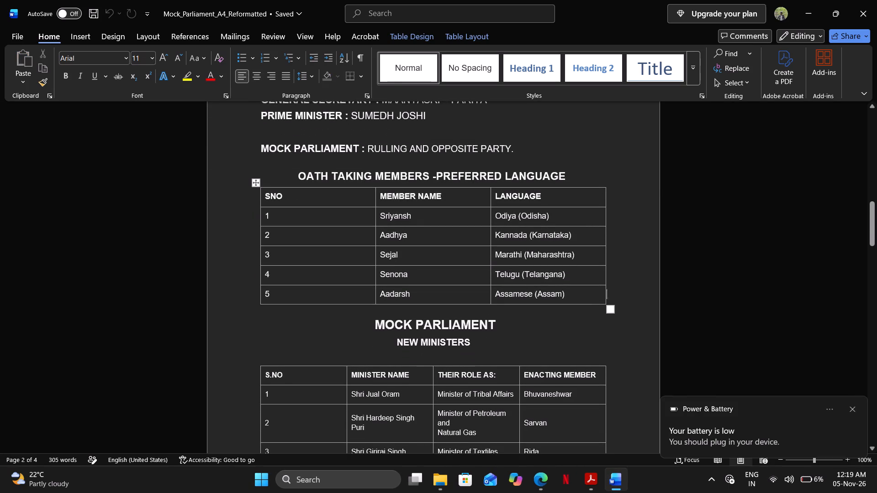
key(6)
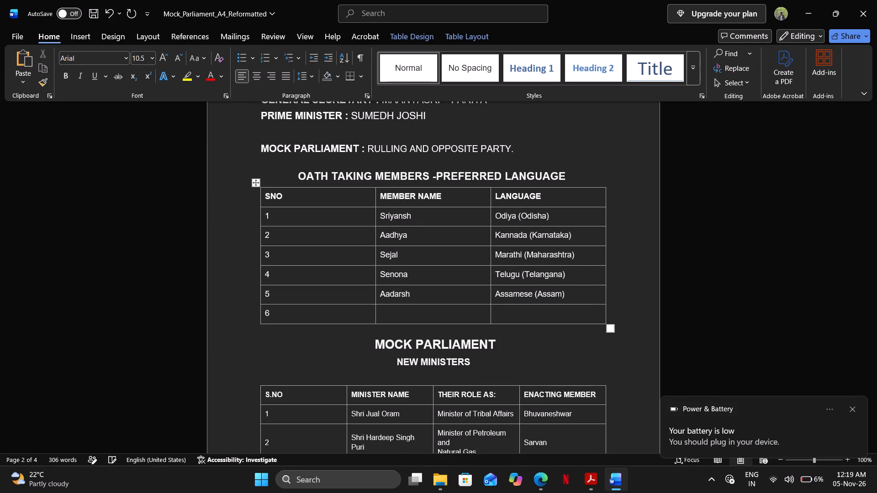
key(Right)
key(Right)
key(Left)
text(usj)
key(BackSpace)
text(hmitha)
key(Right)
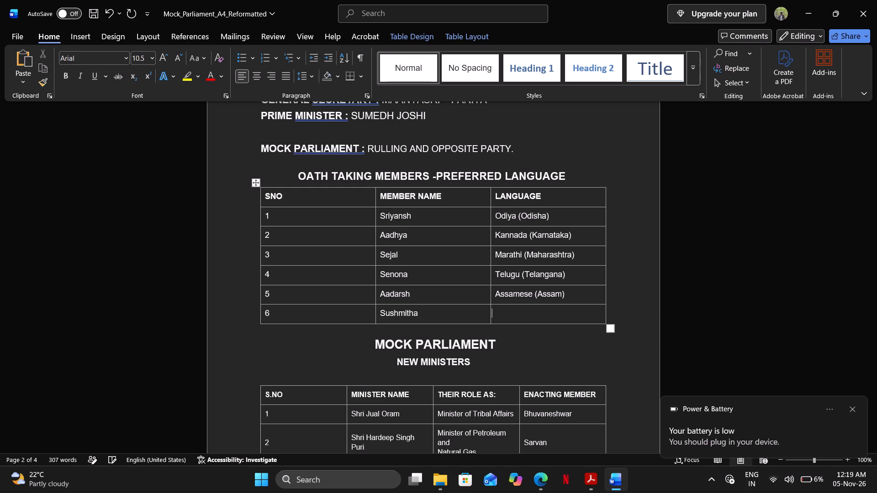
Enter Bengali (Bengal) as the language in row 6 of the oath-taking members table.
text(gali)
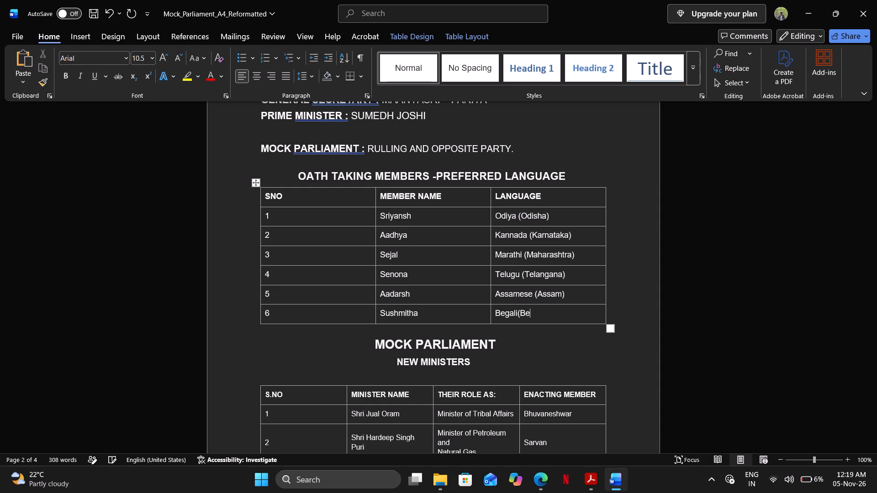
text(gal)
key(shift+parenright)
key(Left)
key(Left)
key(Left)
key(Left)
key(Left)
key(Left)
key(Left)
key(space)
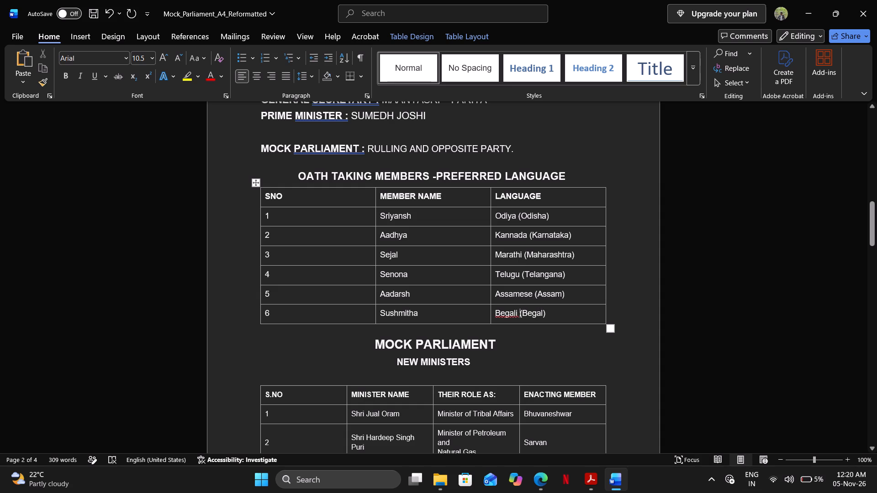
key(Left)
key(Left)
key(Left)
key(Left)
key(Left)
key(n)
click(533, 315)
key(Right)
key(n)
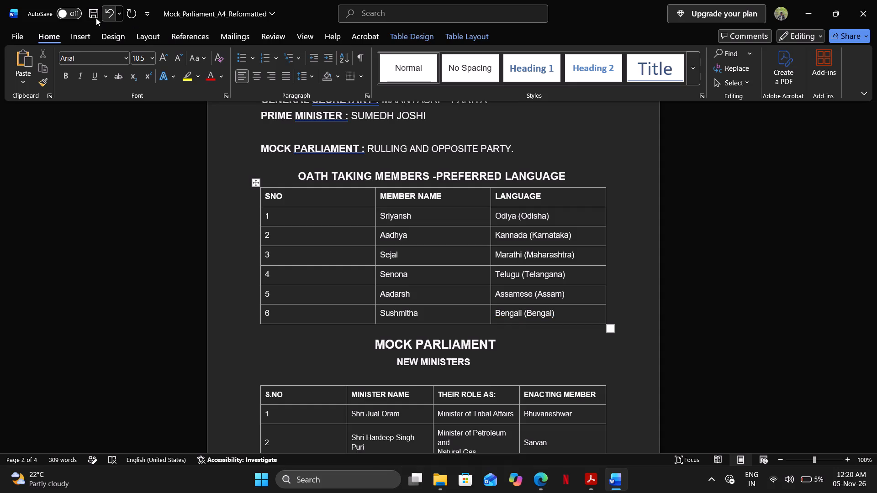
Save the Mock_Parliament_A4_Reformatted document and close it.
click(96, 17)
click(876, 0)
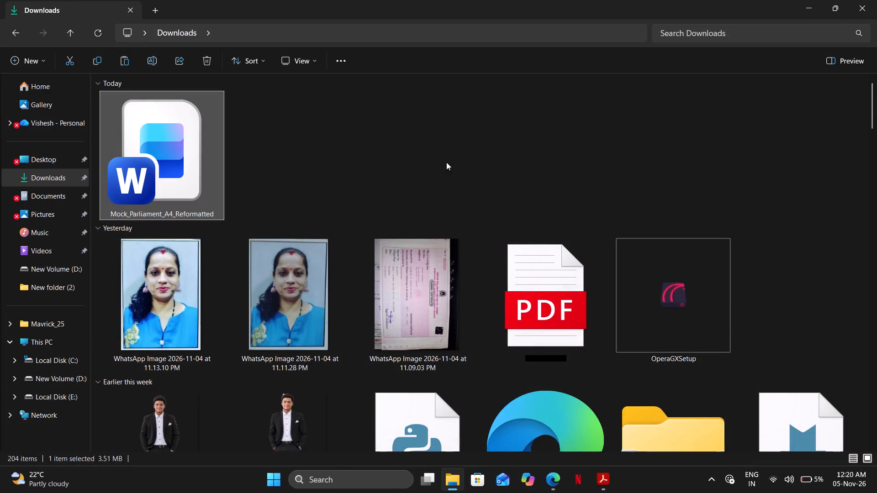
Copy the Mock_Parliament_A4_Reformatted file from the Downloads folder.
click(415, 158)
click(183, 163)
key(ctrl+c)
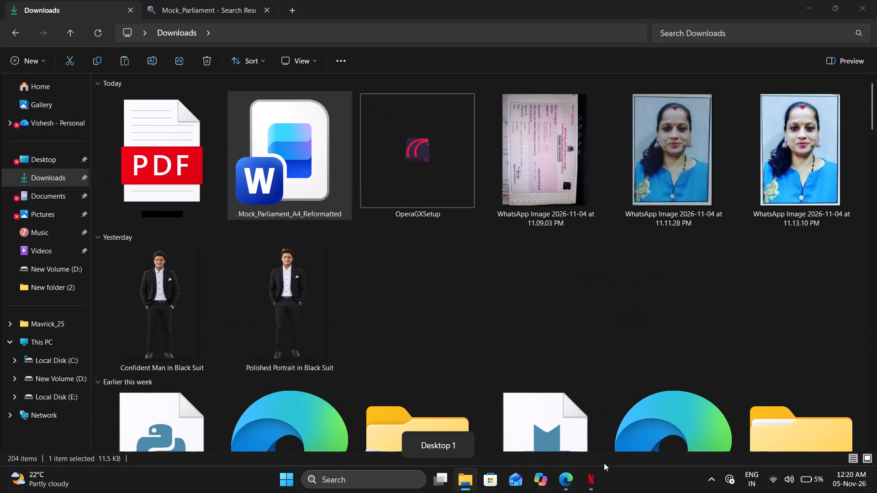
Search Windows for the WhatsApp app.
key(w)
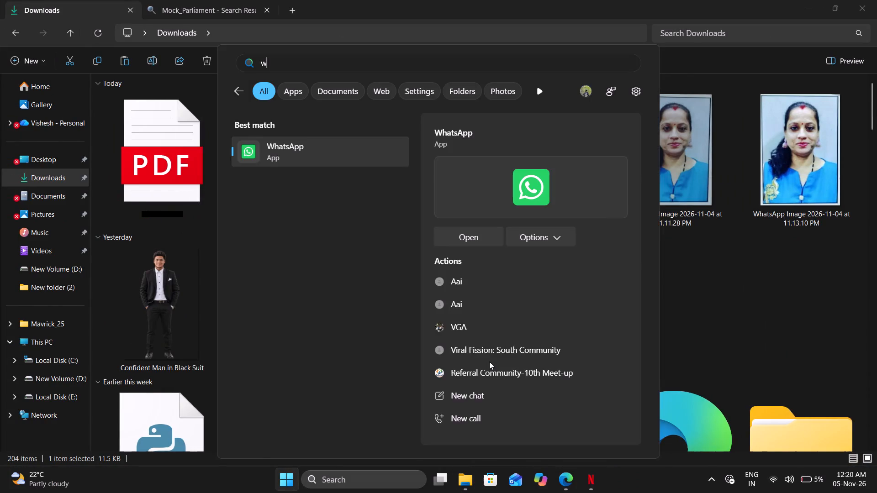